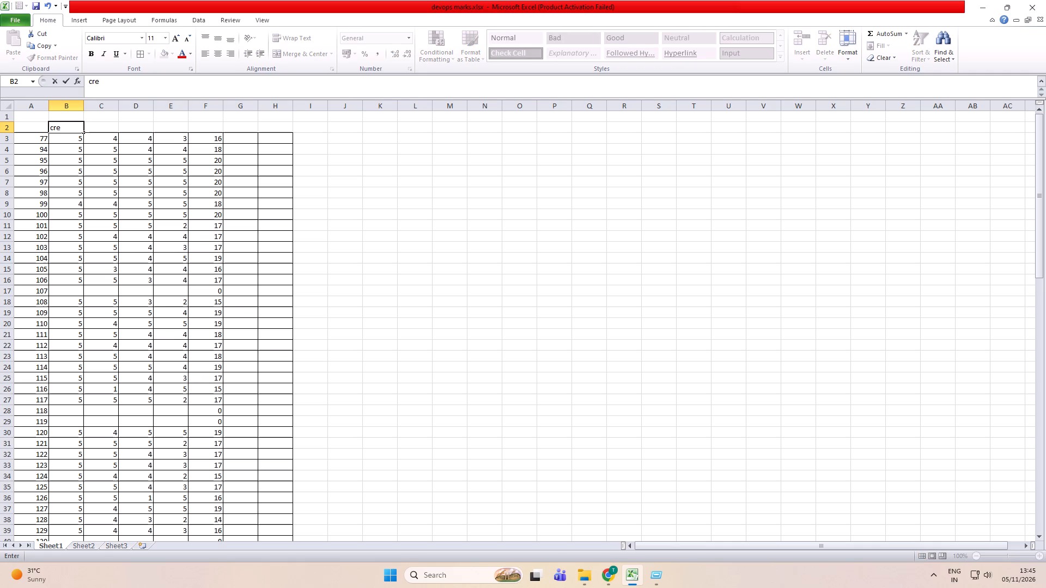
# Complete the heading "credit test 1" in cell B2 above the marks.
pyautogui.write('dit')
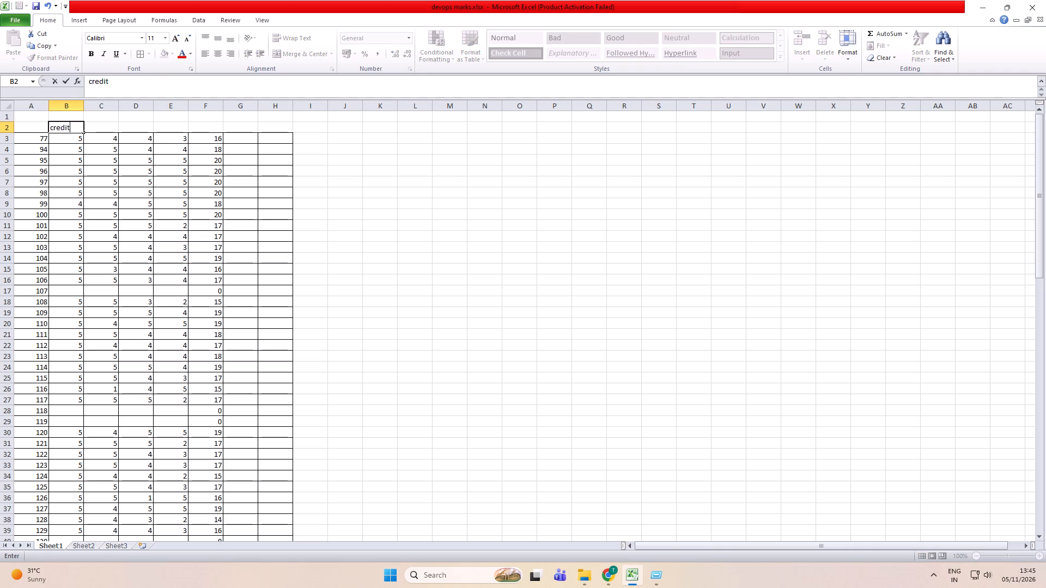
pyautogui.press('space')
pyautogui.write('test')
pyautogui.press('space')
pyautogui.press('1')
pyautogui.click(458, 231)
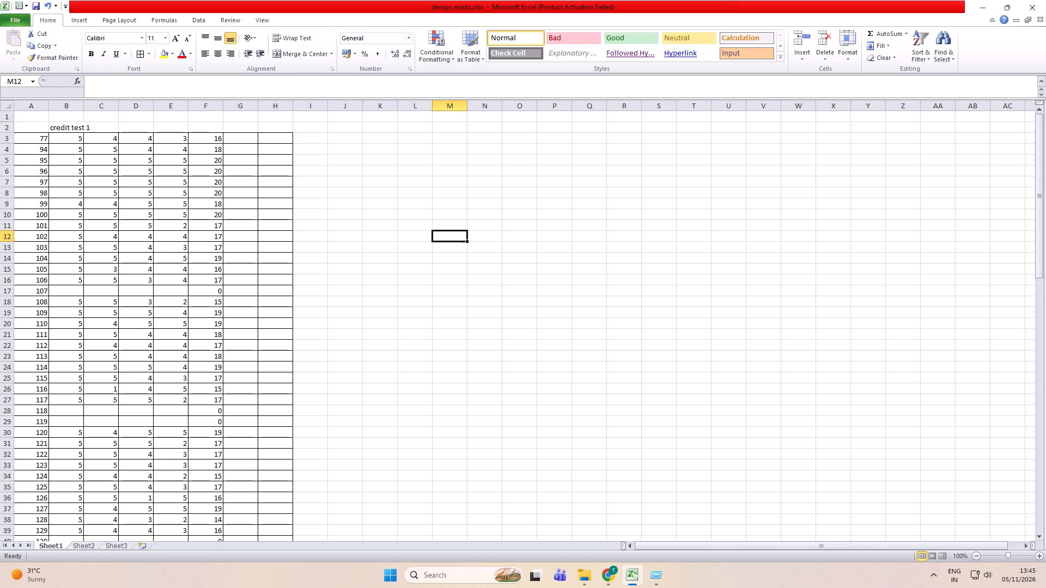
# Copy the "credit test 1" heading from B2 to B1 and clear the original in B2.
pyautogui.click(74, 127)
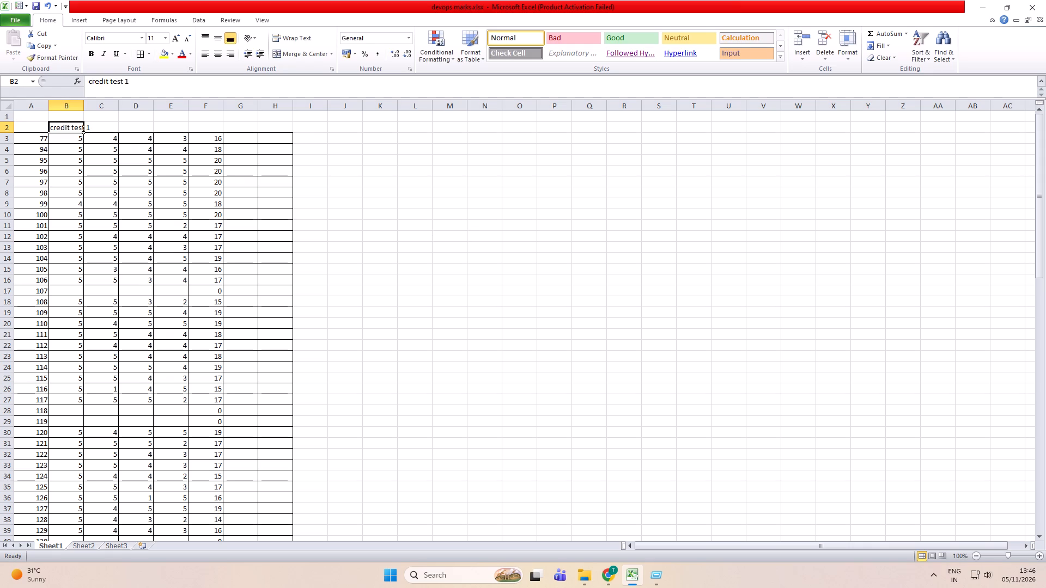
pyautogui.hotkey('ctrl', 'c')
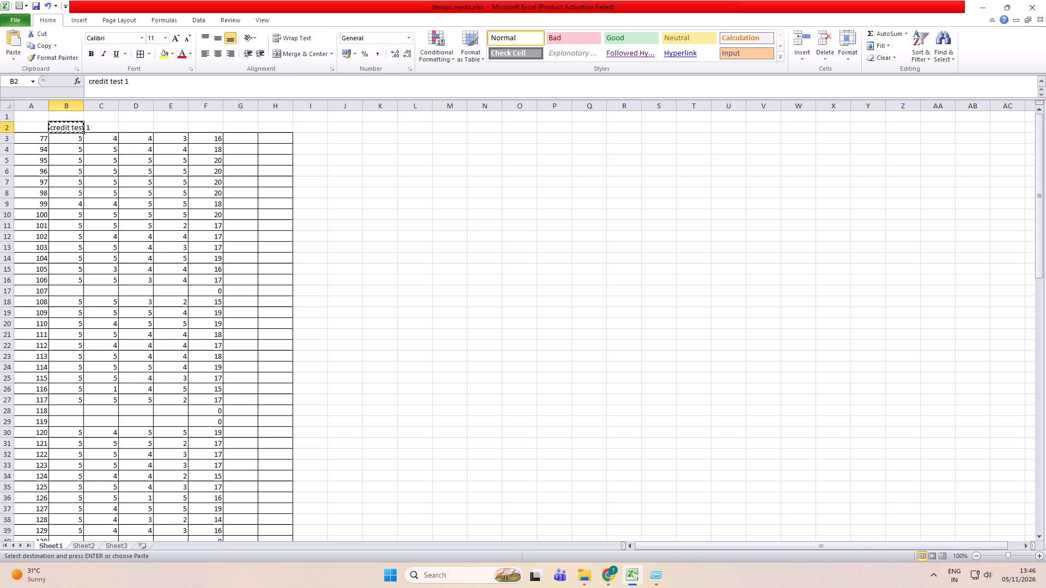
pyautogui.click(73, 116)
pyautogui.hotkey('ctrl', 'v')
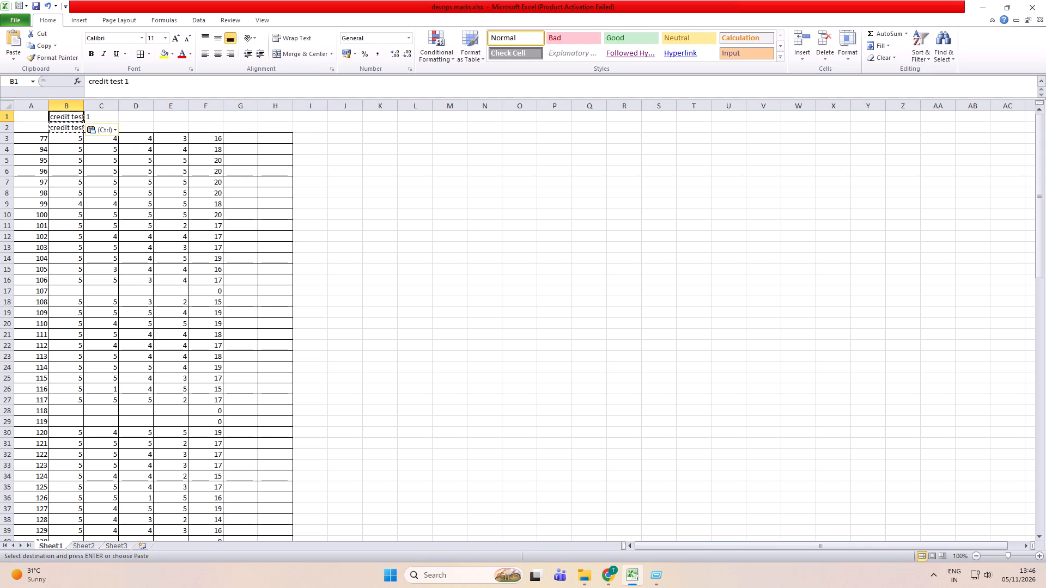
pyautogui.click(54, 125)
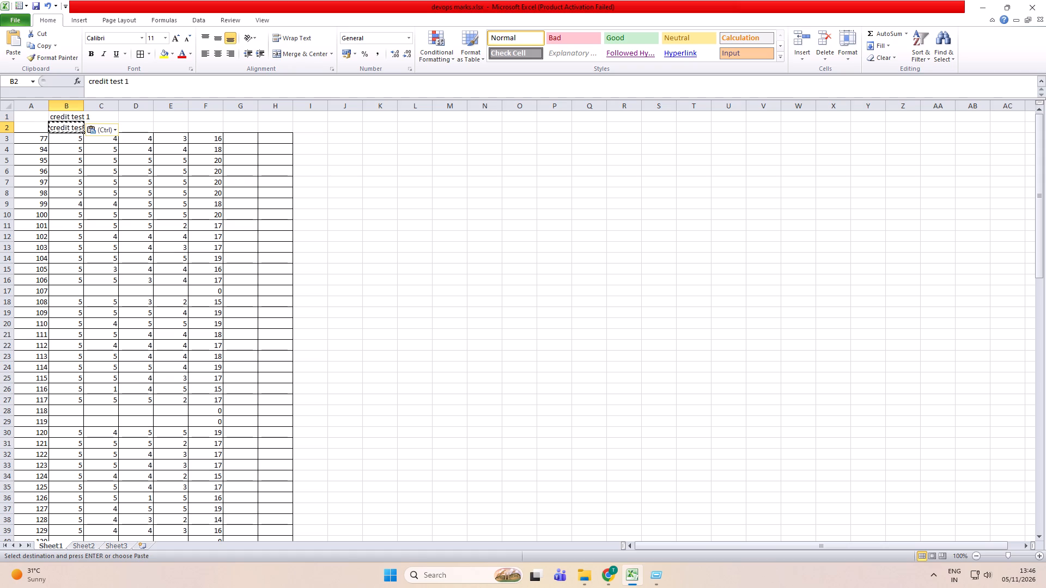
pyautogui.press('Delete')
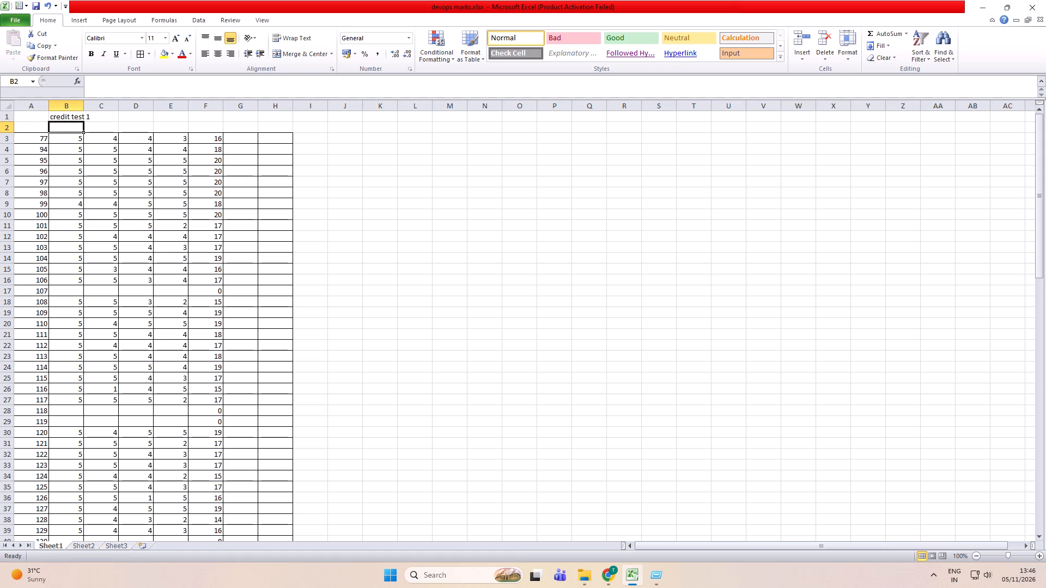
# Merge and center the "credit test 1" heading across cells A1 to H1.
pyautogui.moveTo(32, 117); pyautogui.dragTo(177, 131)
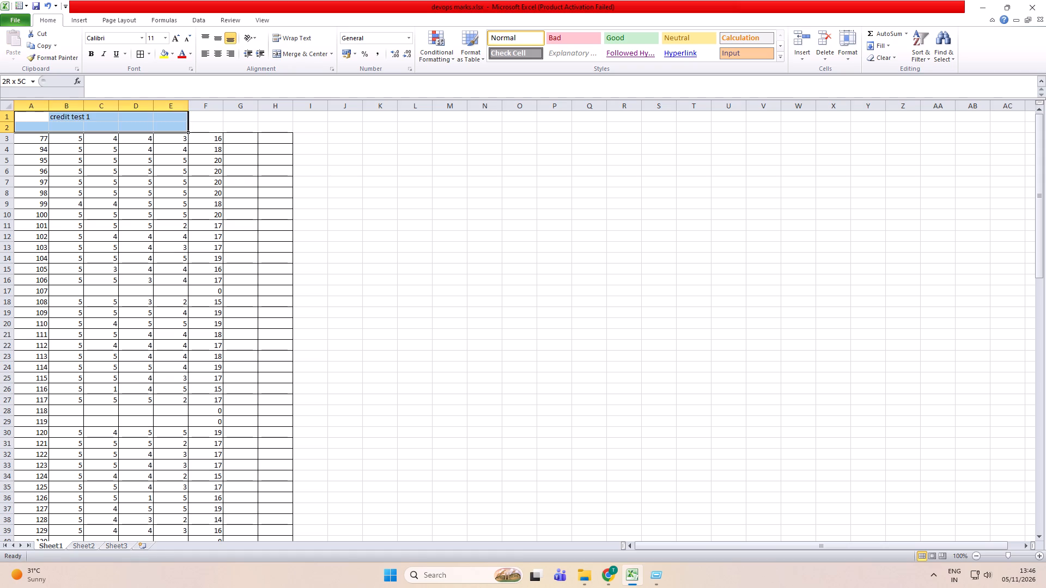
pyautogui.moveTo(177, 131); pyautogui.dragTo(264, 116)
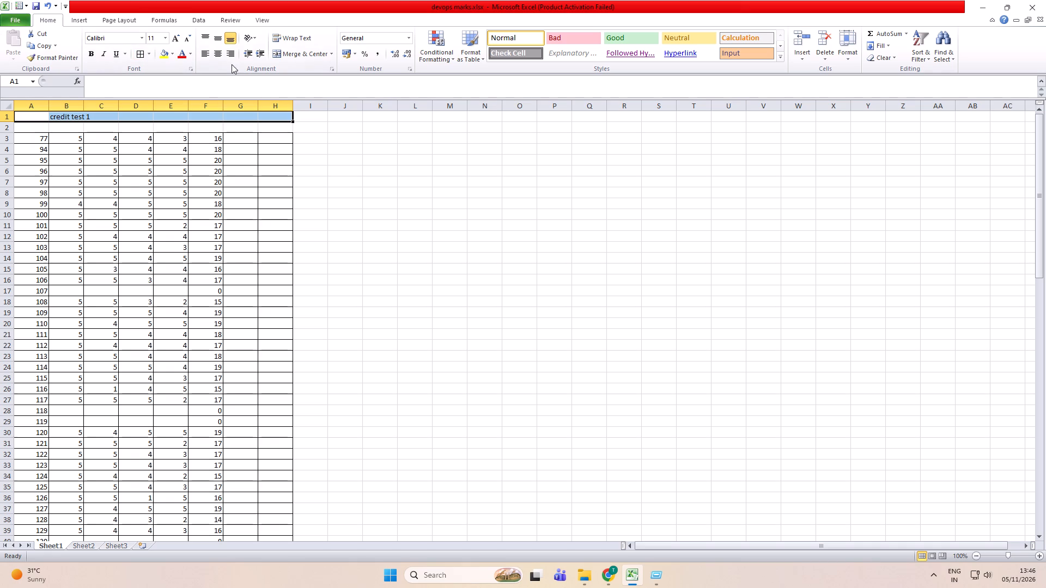
pyautogui.click(306, 50)
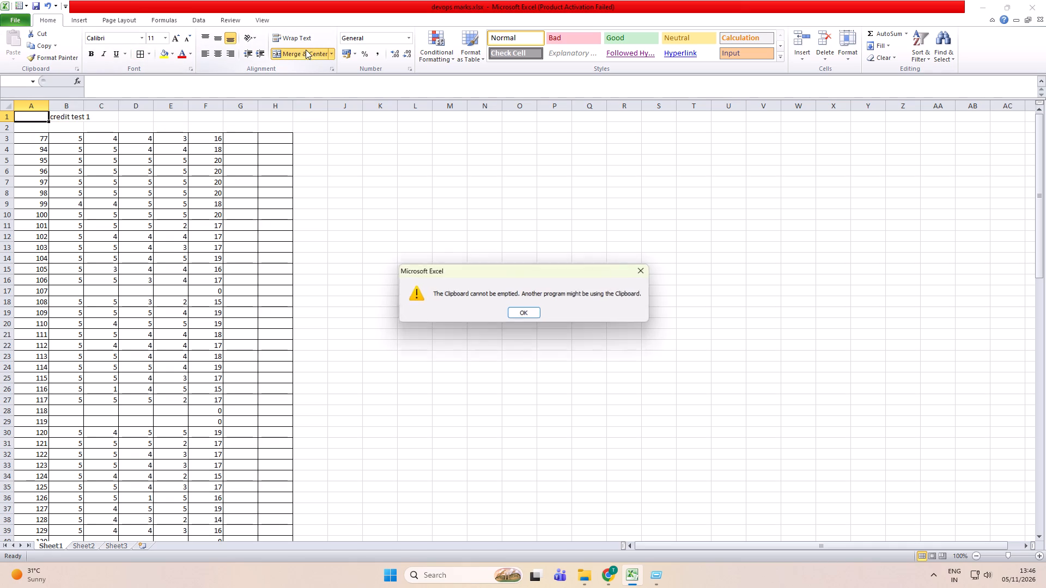
pyautogui.click(528, 312)
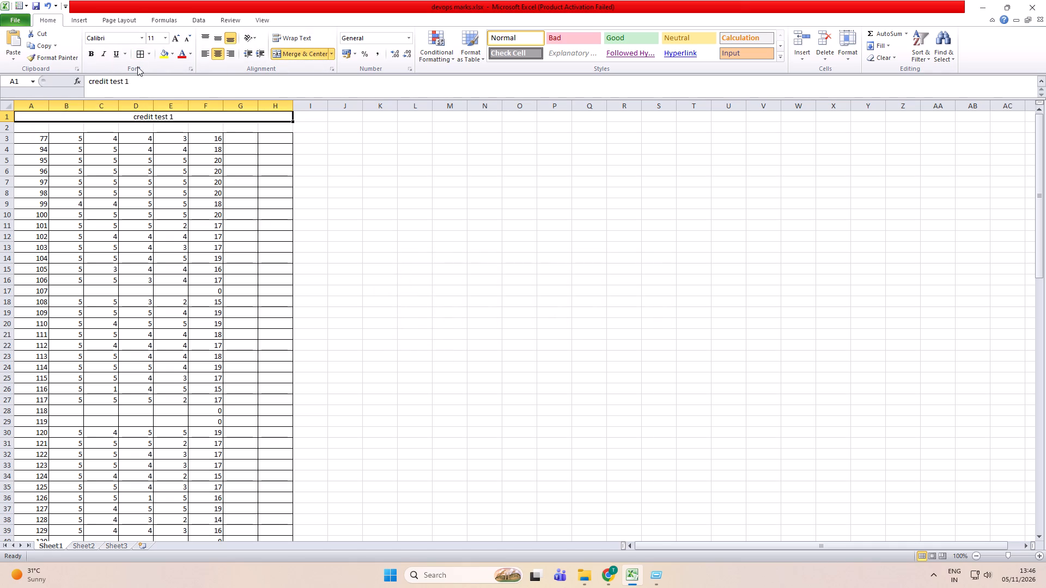
# Set the font size of the merged "credit test 1" heading to 14.
pyautogui.click(167, 38)
pyautogui.click(167, 38)
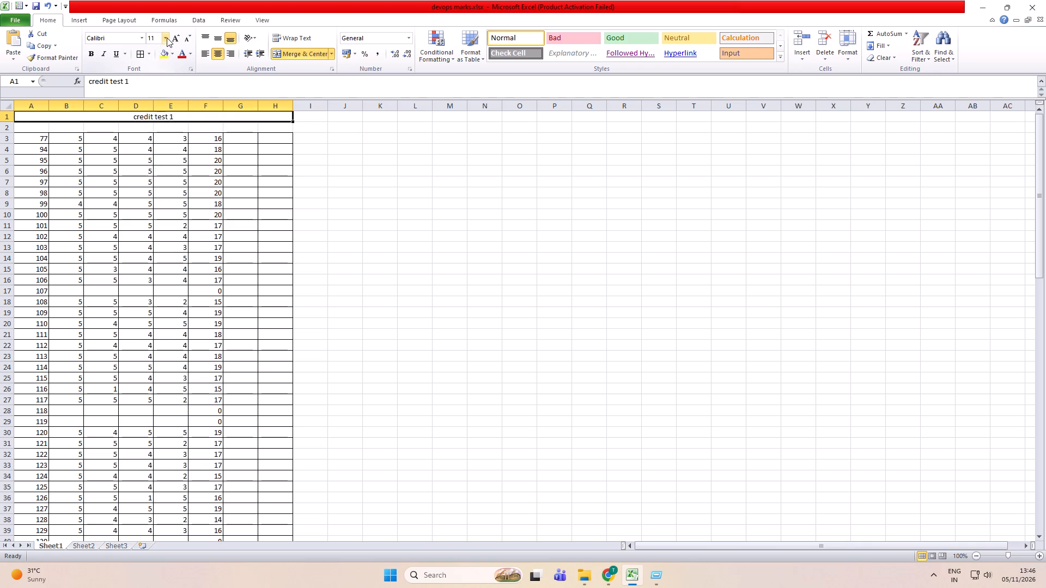
pyautogui.click(167, 38)
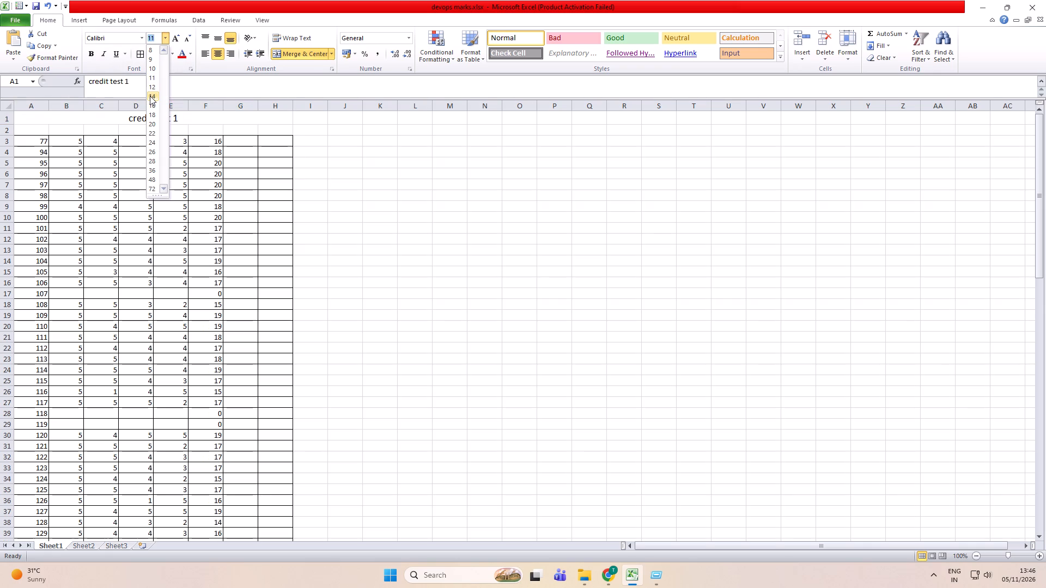
pyautogui.click(150, 96)
pyautogui.click(459, 241)
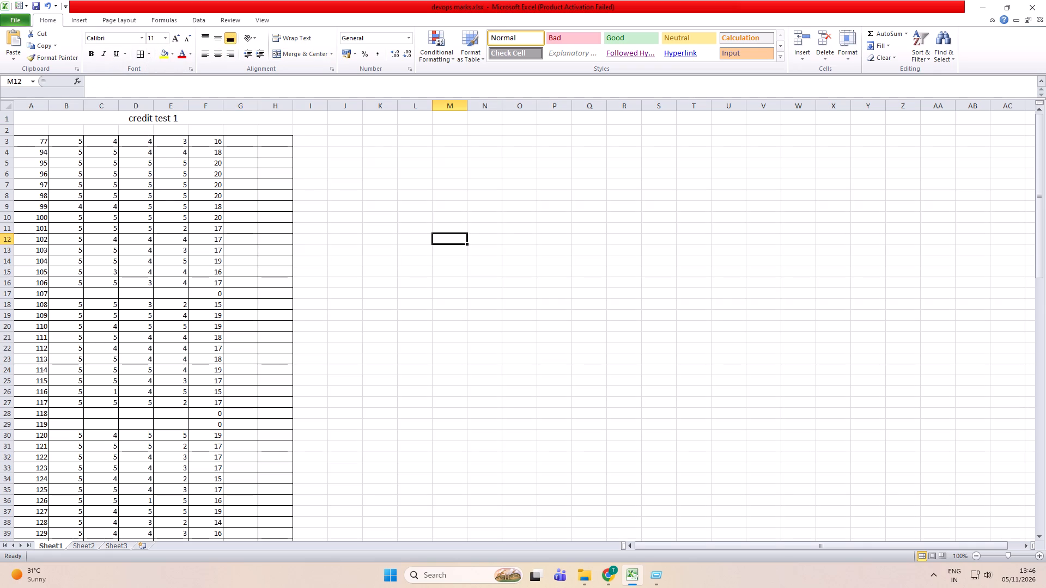
# Enter the question headers Q1, Q2, Q3 and Q4 in cells B2 to E2.
pyautogui.click(75, 130)
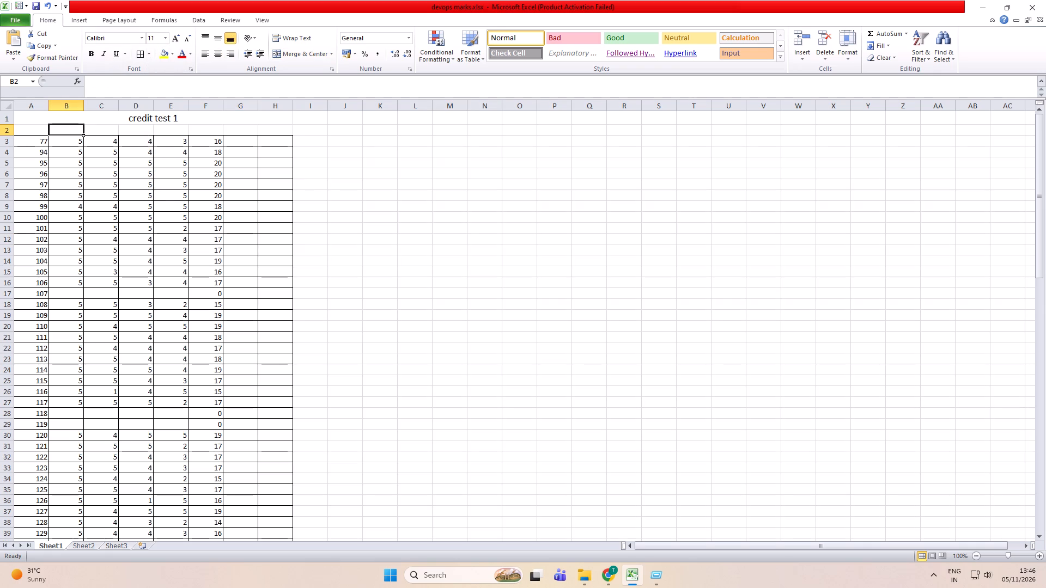
pyautogui.write('Q`')
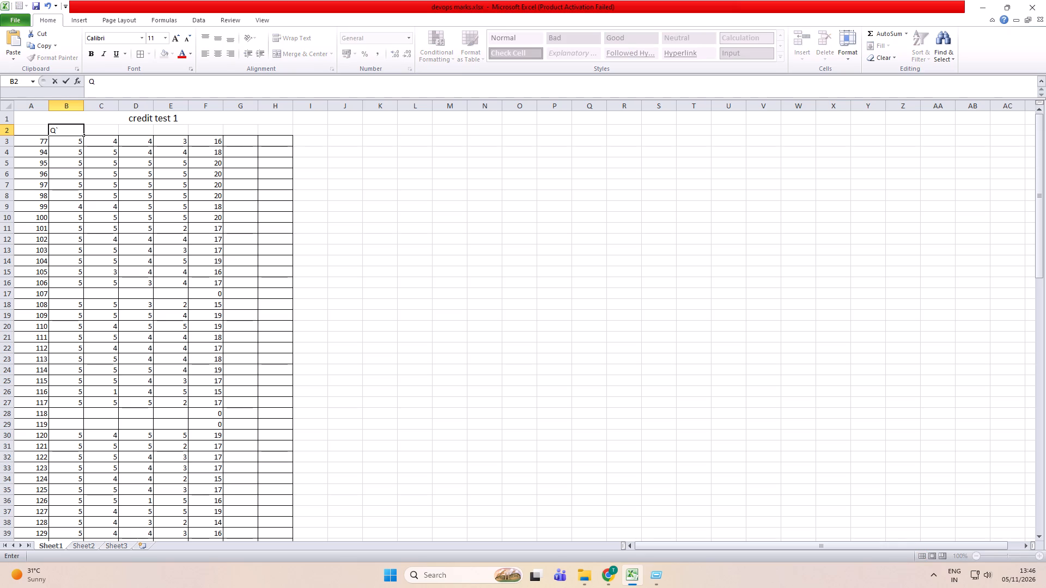
pyautogui.press('BackSpace')
pyautogui.press('1')
pyautogui.click(96, 130)
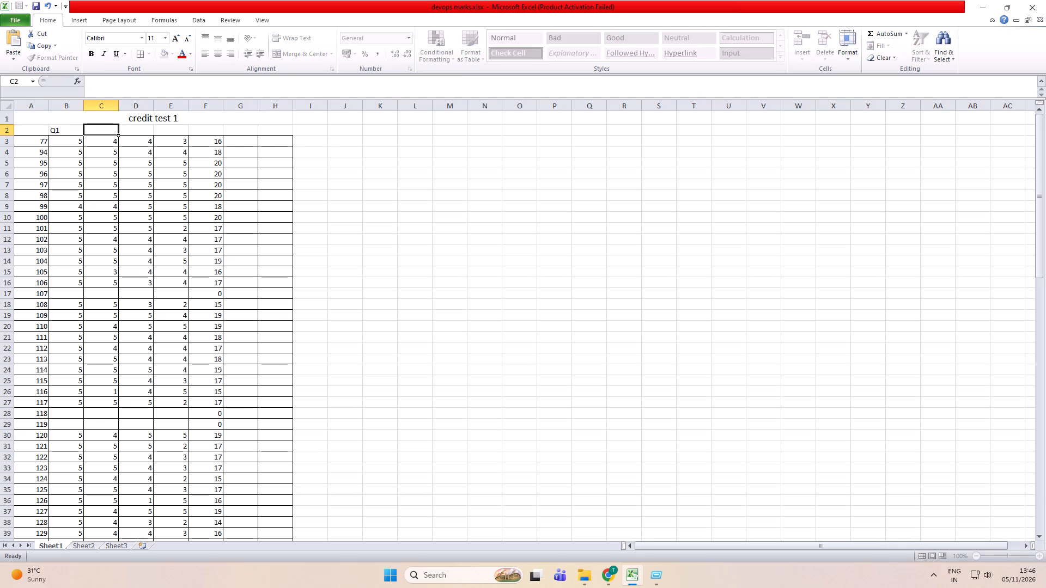
pyautogui.hotkey('shift', '@')
pyautogui.press('BackSpace')
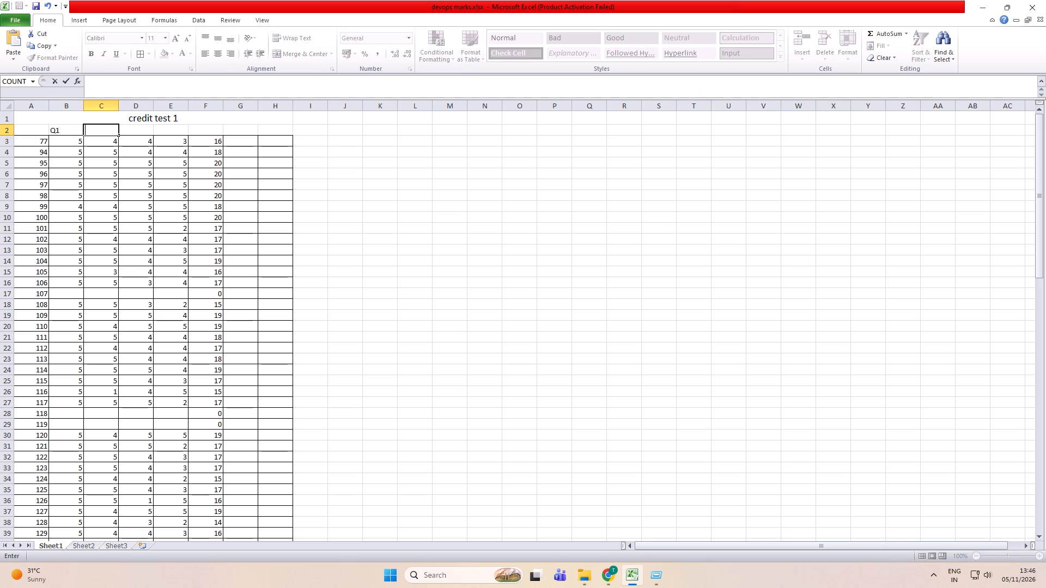
pyautogui.hotkey('shift', 'q')
pyautogui.press('2')
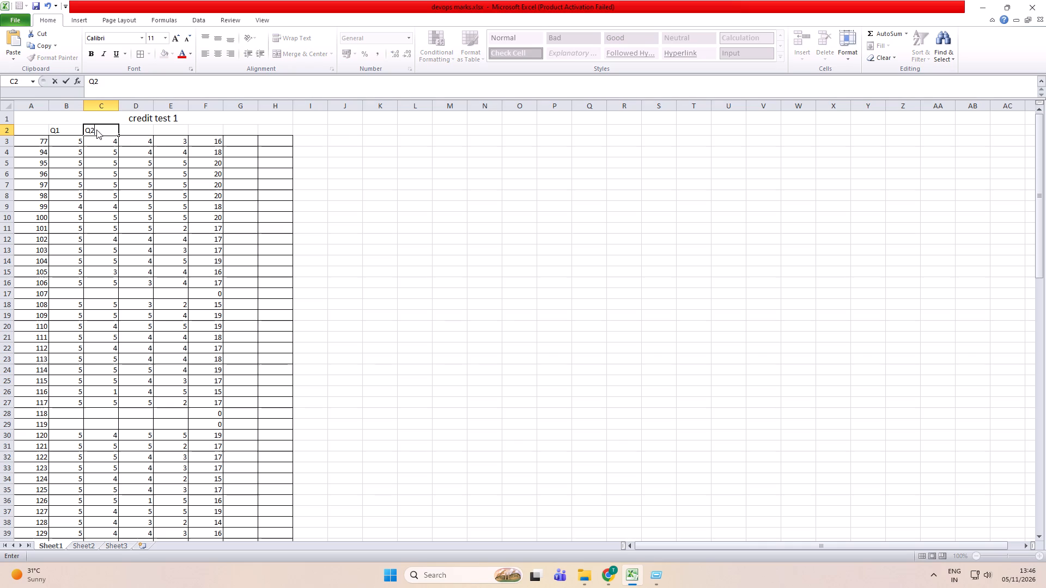
pyautogui.click(142, 130)
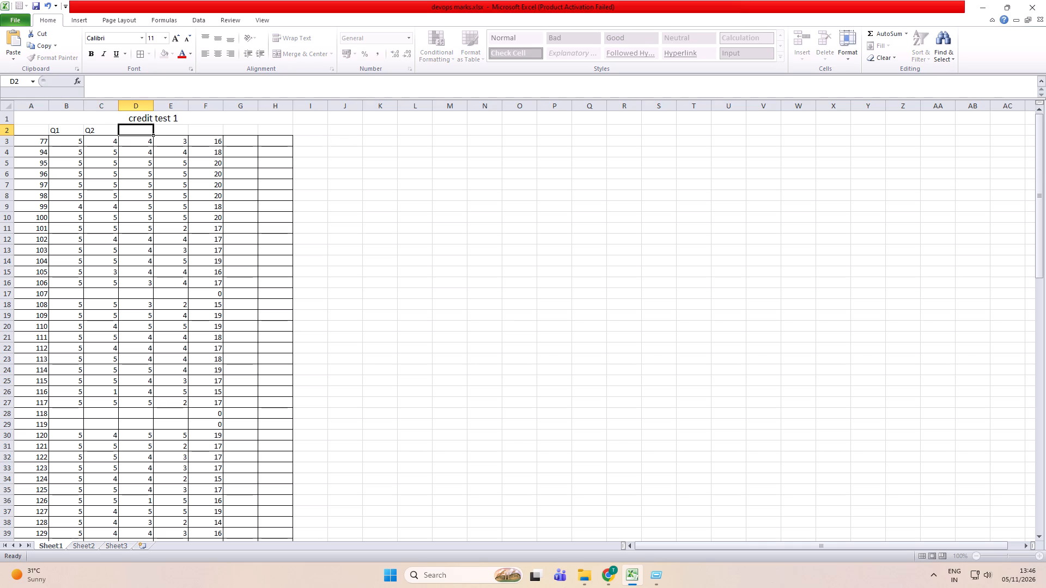
pyautogui.hotkey('shift', 'q')
pyautogui.press('3')
pyautogui.click(176, 131)
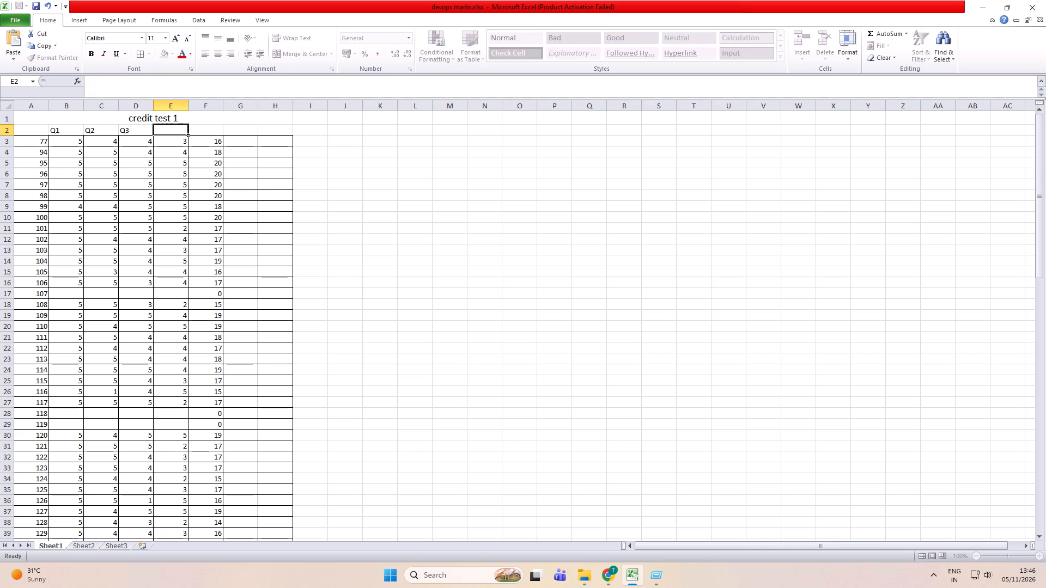
pyautogui.hotkey('shift', 'q')
pyautogui.press('4')
pyautogui.click(346, 175)
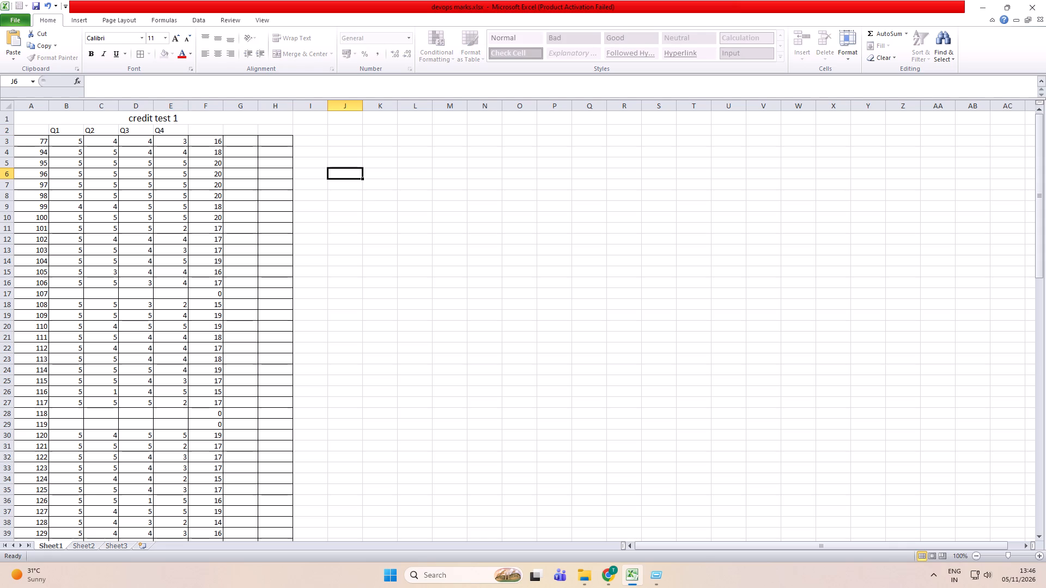
# Enter the header "total" in cell F2 above the summed marks.
pyautogui.click(198, 131)
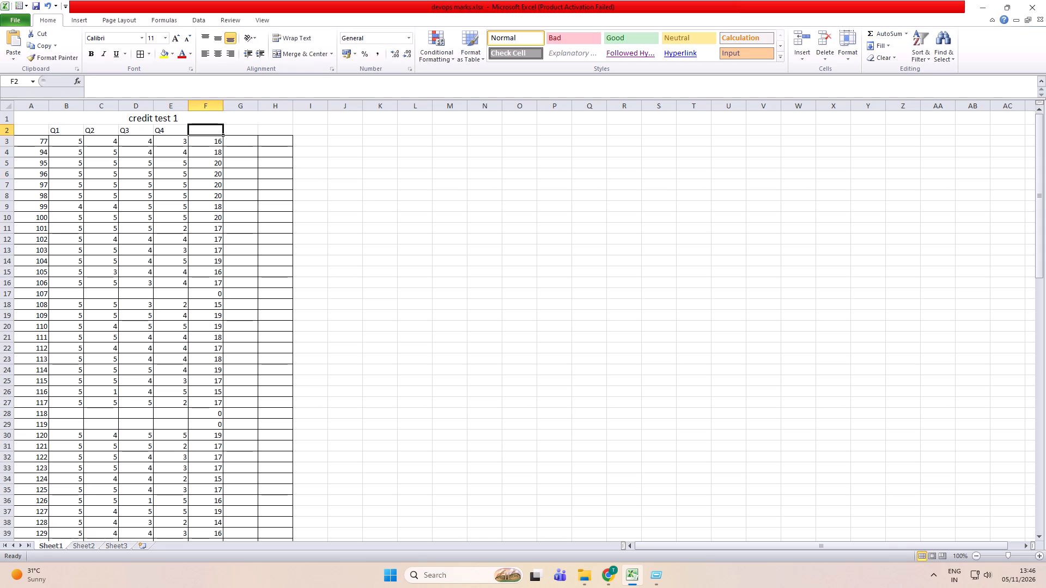
pyautogui.write('total')
pyautogui.click(374, 205)
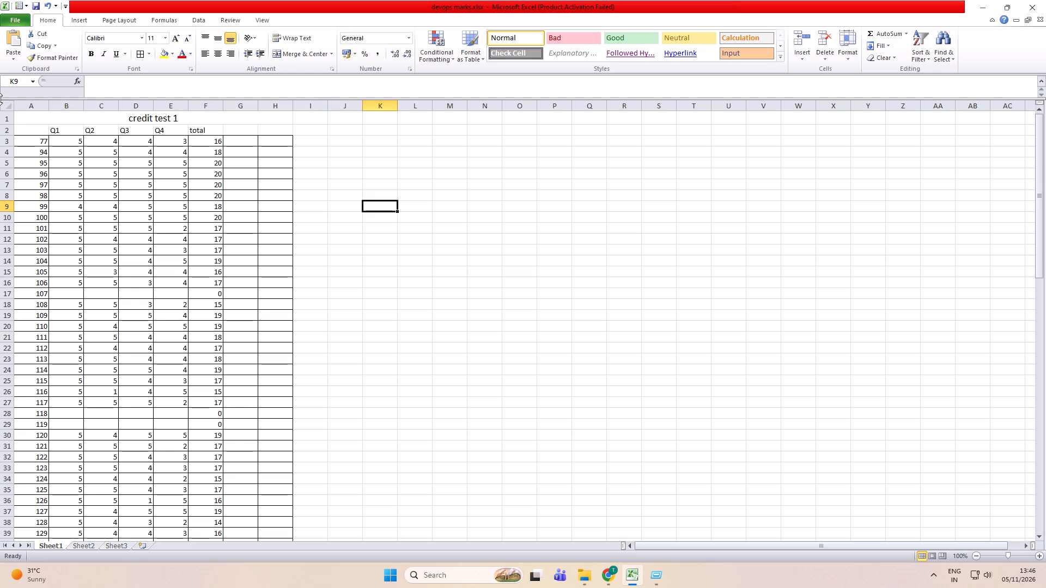
# Apply all borders to the header row cells A2 to H2.
pyautogui.moveTo(29, 130); pyautogui.dragTo(90, 135)
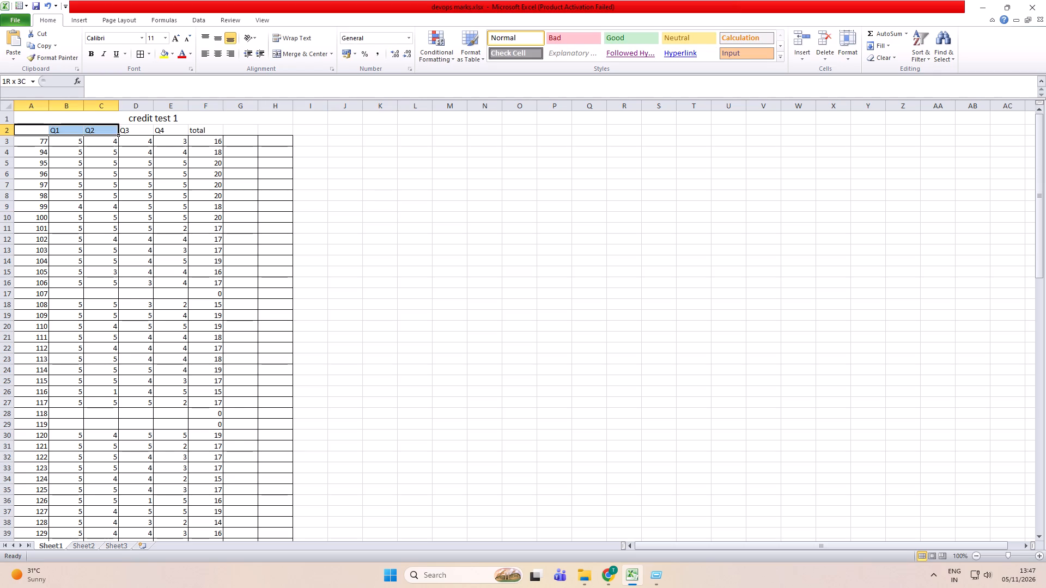
pyautogui.moveTo(90, 135); pyautogui.dragTo(276, 130)
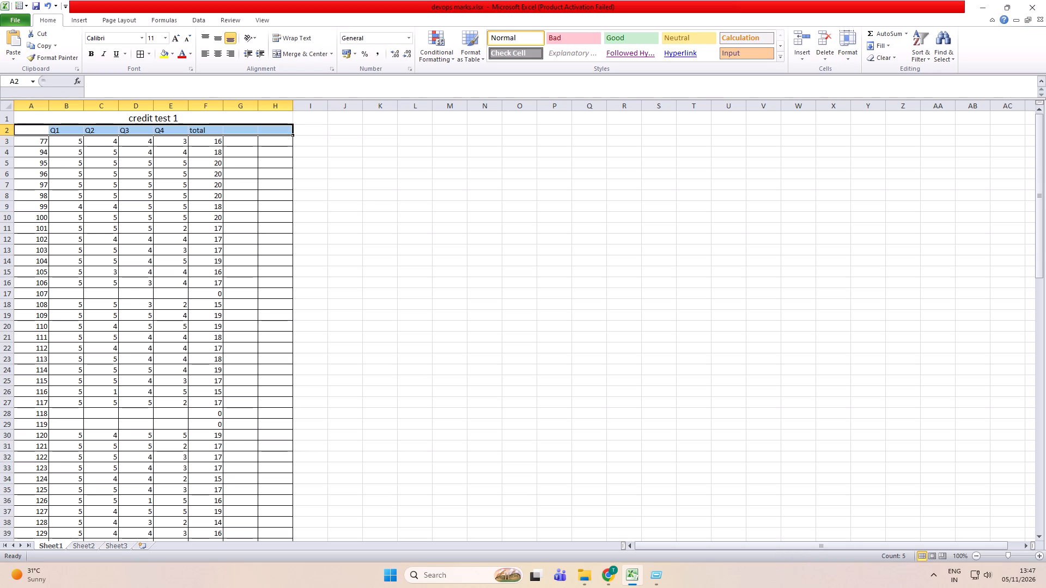
pyautogui.click(138, 56)
pyautogui.click(484, 256)
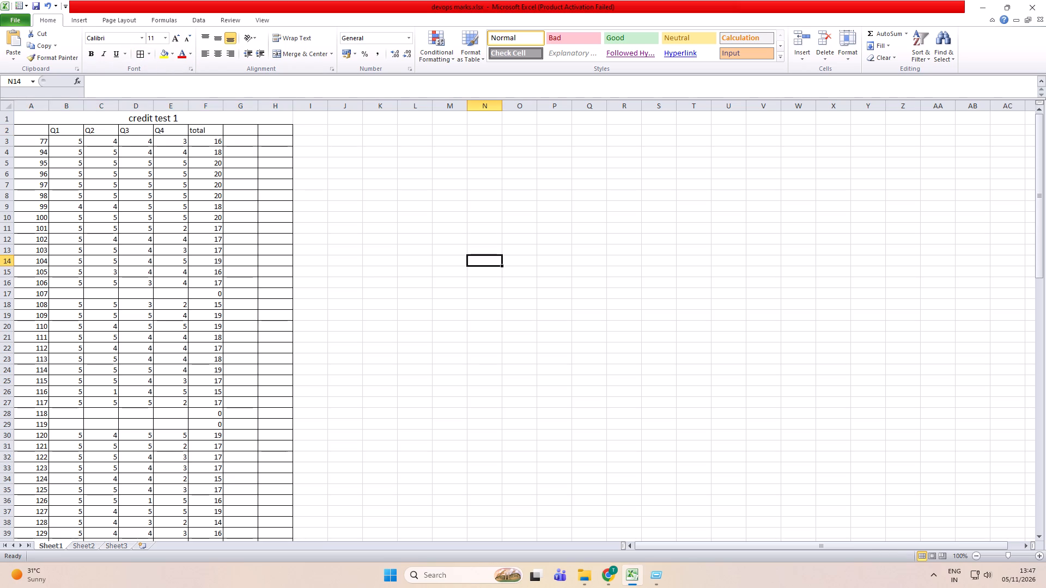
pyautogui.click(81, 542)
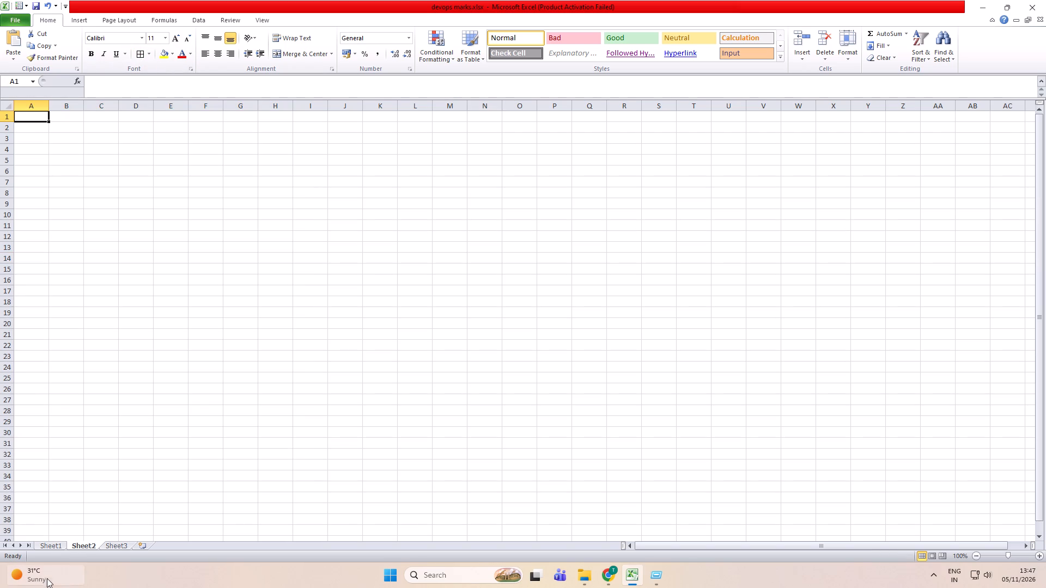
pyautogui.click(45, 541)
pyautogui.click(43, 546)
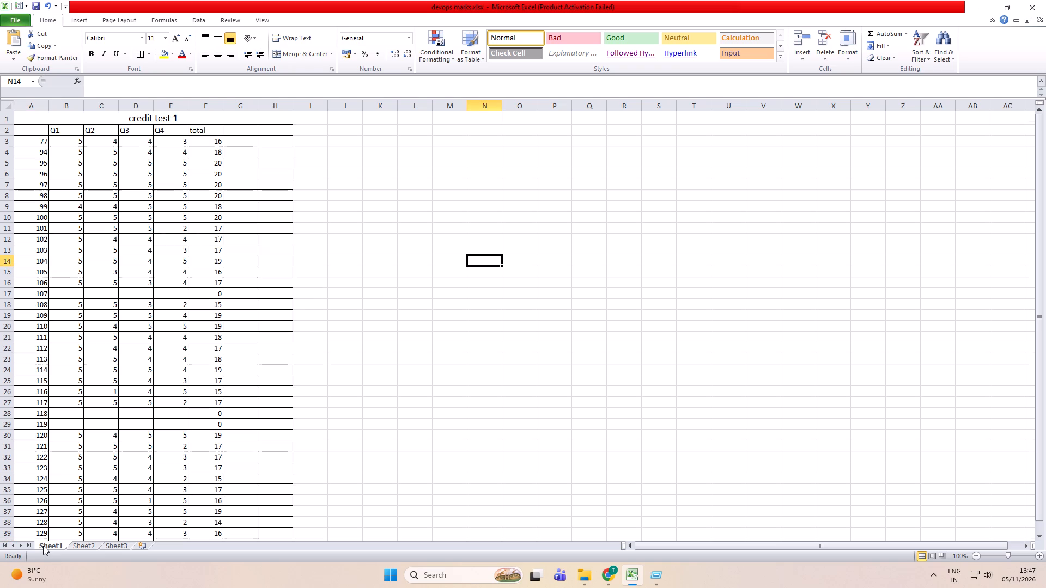
# Copy the number column A2 to A99 from Sheet1 into Sheet2, starting at cell A3.
pyautogui.moveTo(39, 128); pyautogui.dragTo(20, 587)
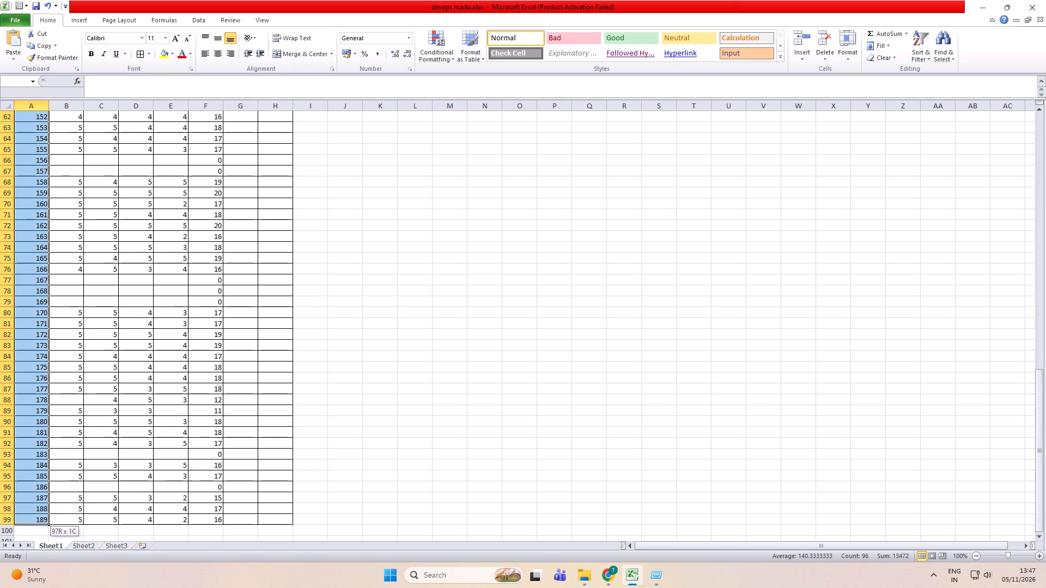
pyautogui.moveTo(20, 587); pyautogui.dragTo(27, 507)
pyautogui.hotkey('ctrl', 'c')
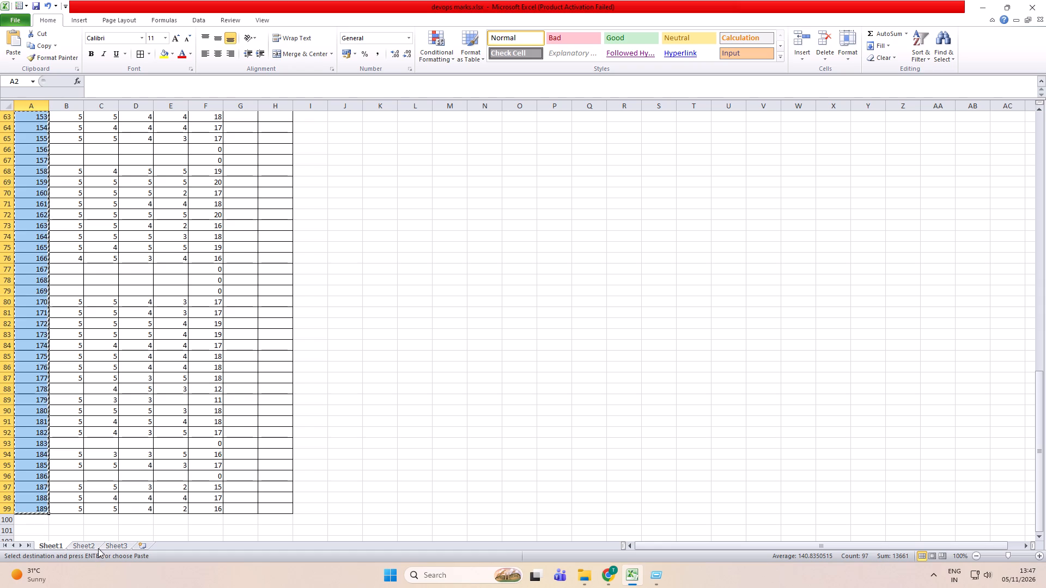
pyautogui.click(84, 545)
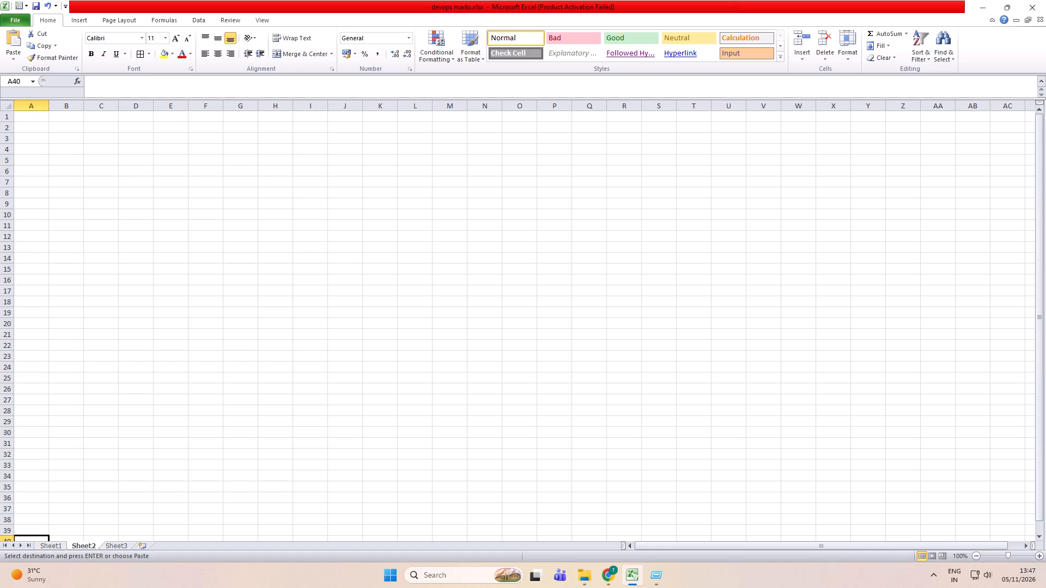
pyautogui.click(21, 142)
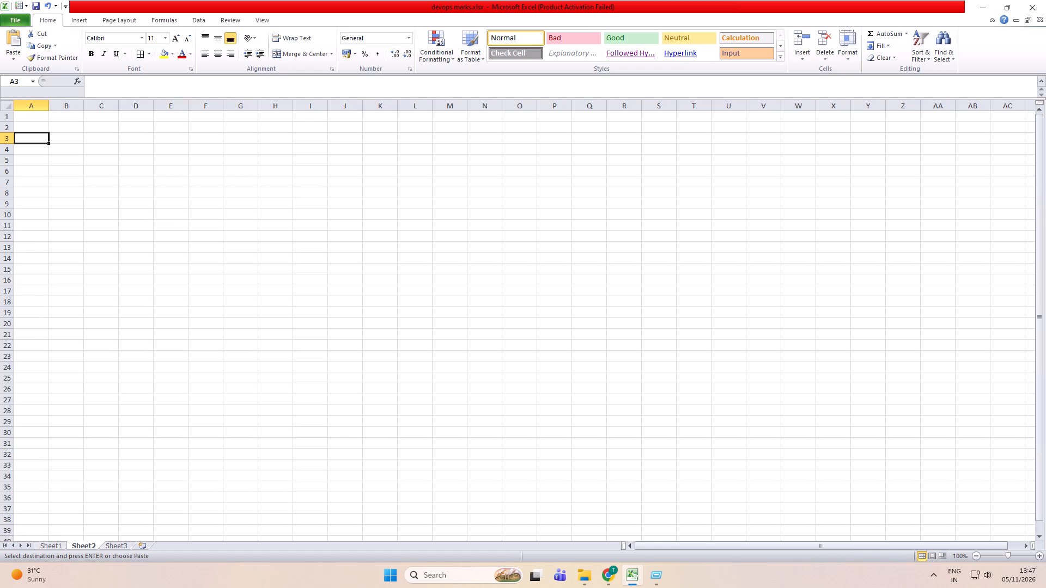
pyautogui.hotkey('ctrl', 'v')
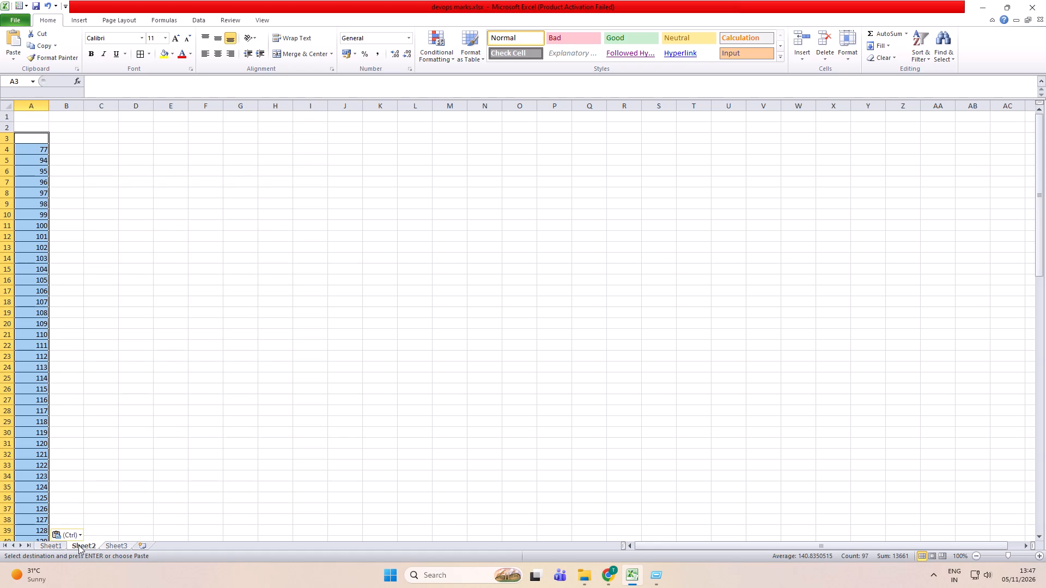
# Copy the "credit test 1" title and header rows A1 to H2 from Sheet1 into Sheet2, starting at cell A2.
pyautogui.click(59, 548)
pyautogui.scroll(13, 77, 391)
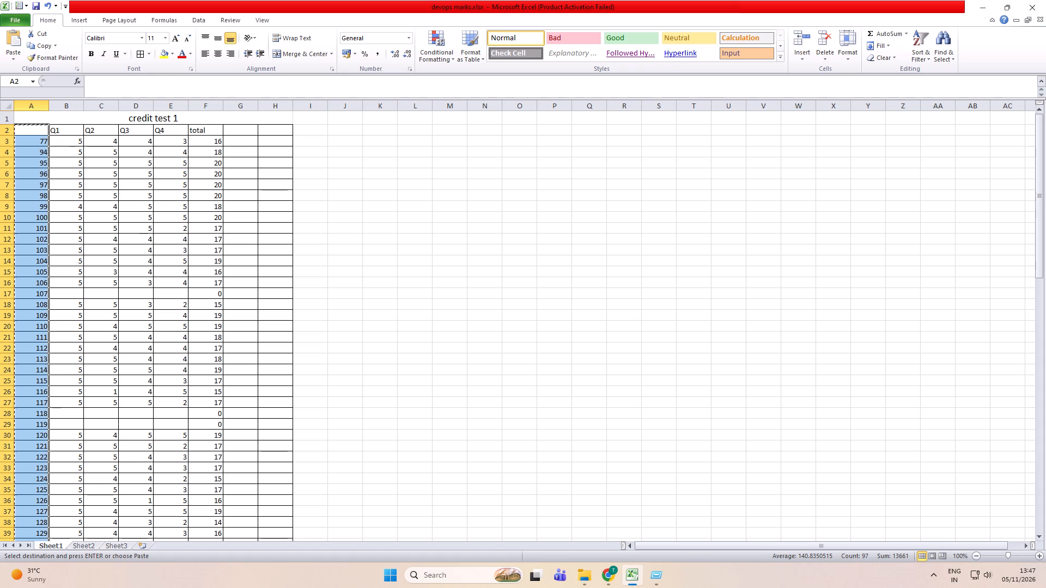
pyautogui.scroll(2, 77, 391)
pyautogui.moveTo(41, 115); pyautogui.dragTo(106, 138)
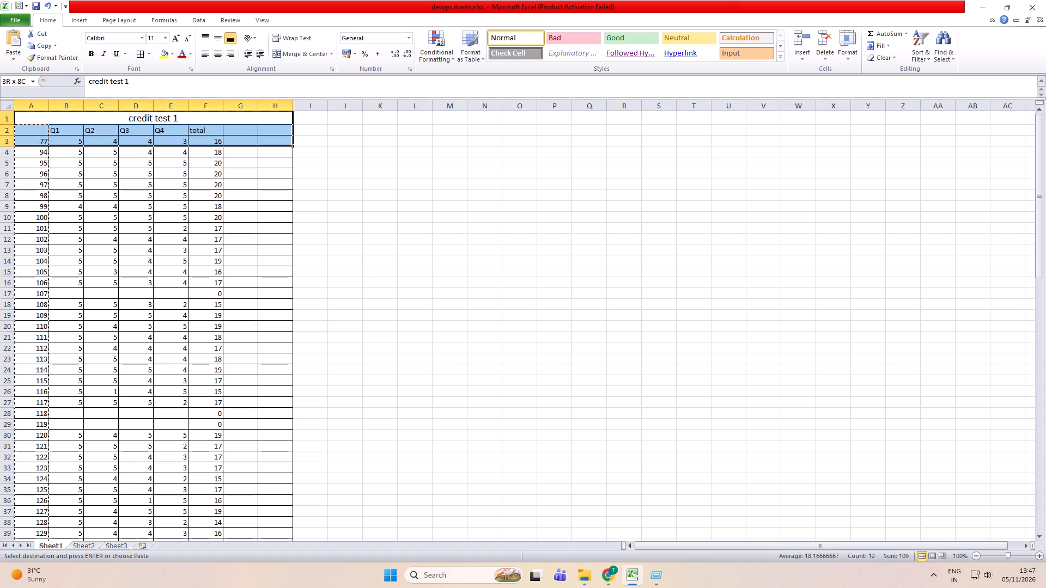
pyautogui.moveTo(106, 138); pyautogui.dragTo(126, 132)
pyautogui.hotkey('ctrl', 'c')
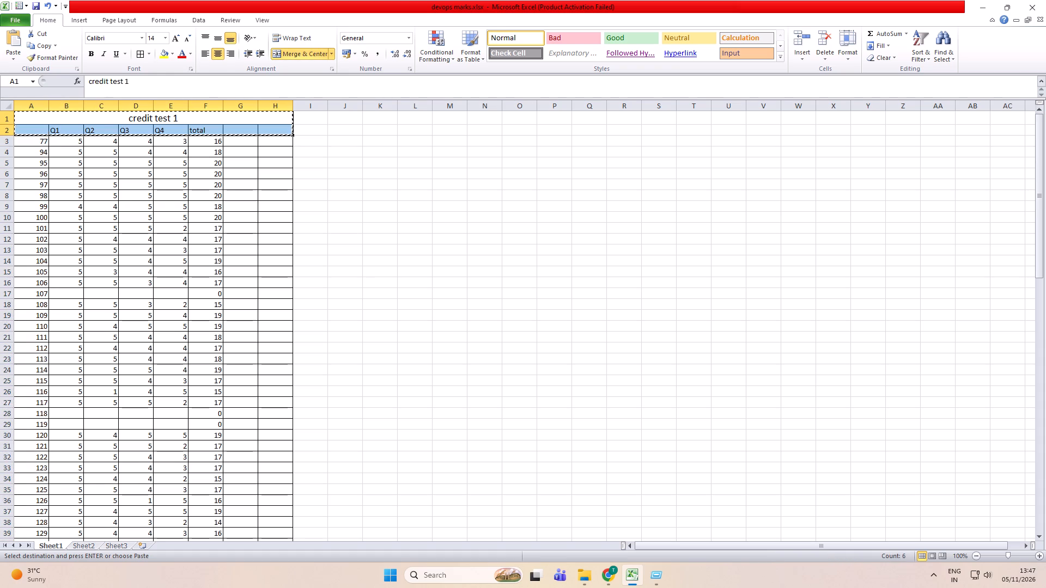
pyautogui.click(89, 546)
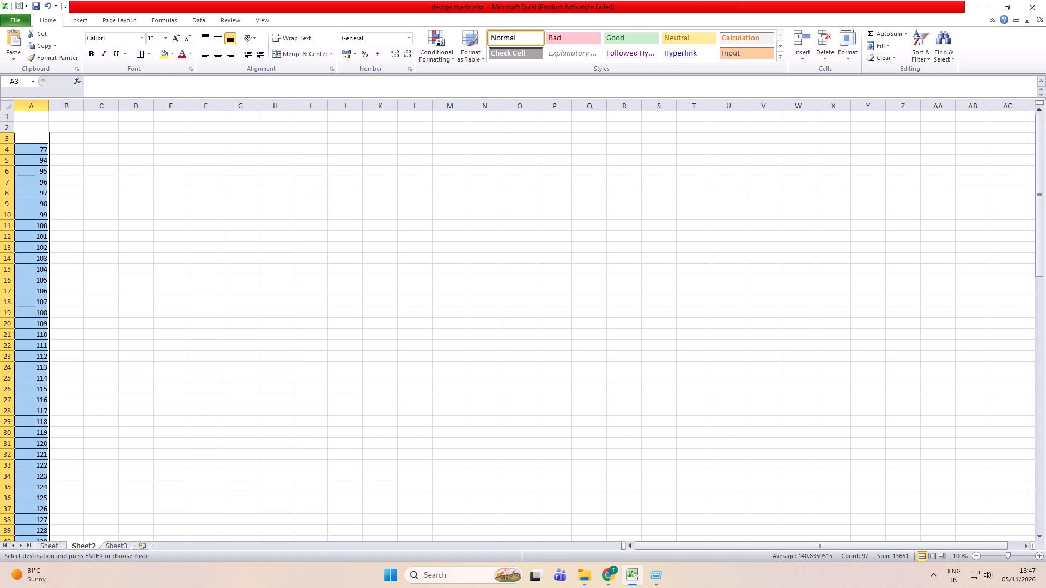
pyautogui.click(38, 122)
pyautogui.hotkey('ctrl', 'v')
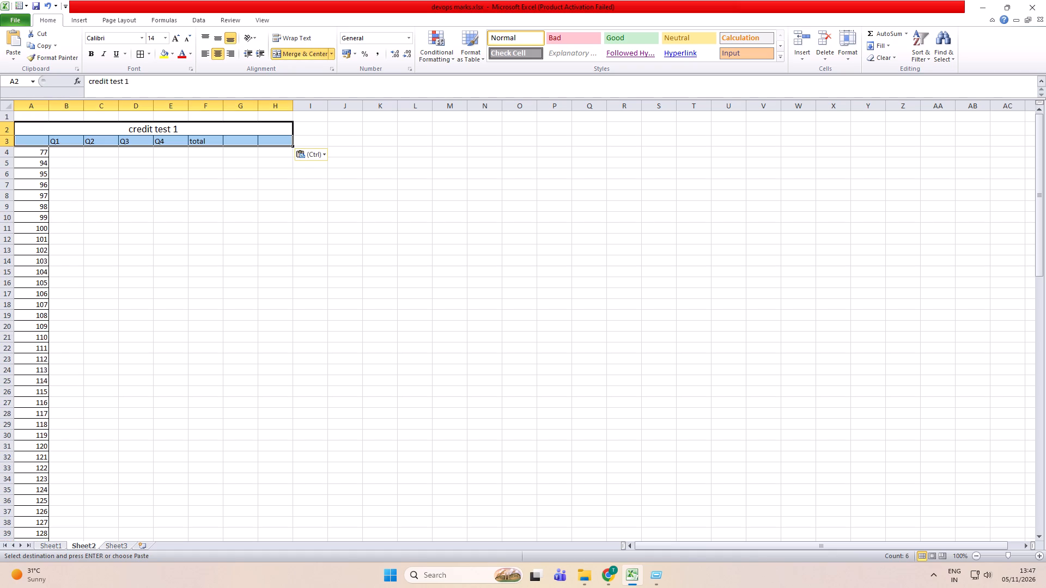
pyautogui.click(215, 229)
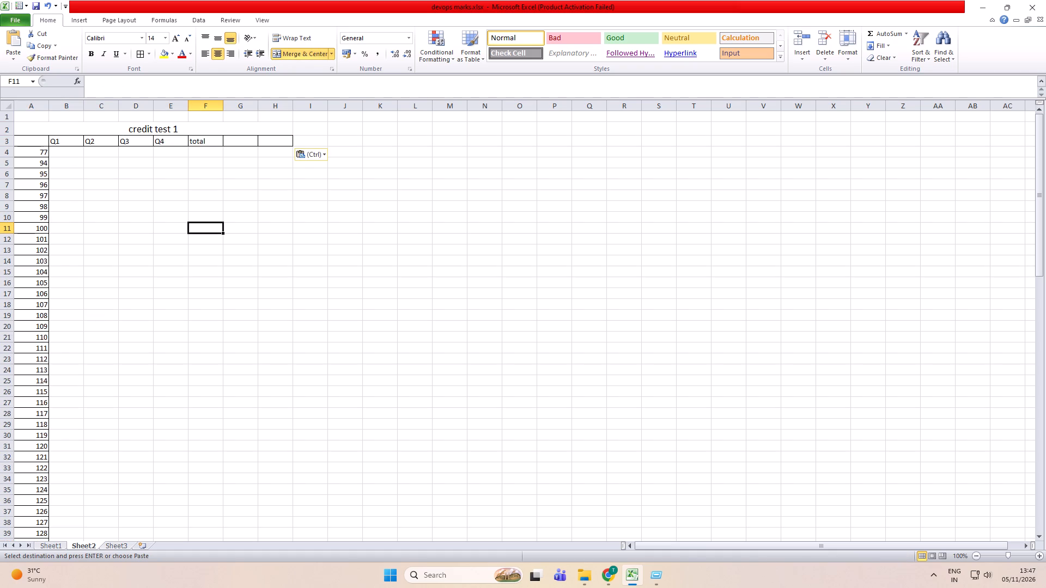
# Apply all borders to the Sheet2 table from the header row down to the last number, cells A3 to F100.
pyautogui.moveTo(22, 137); pyautogui.dragTo(178, 526)
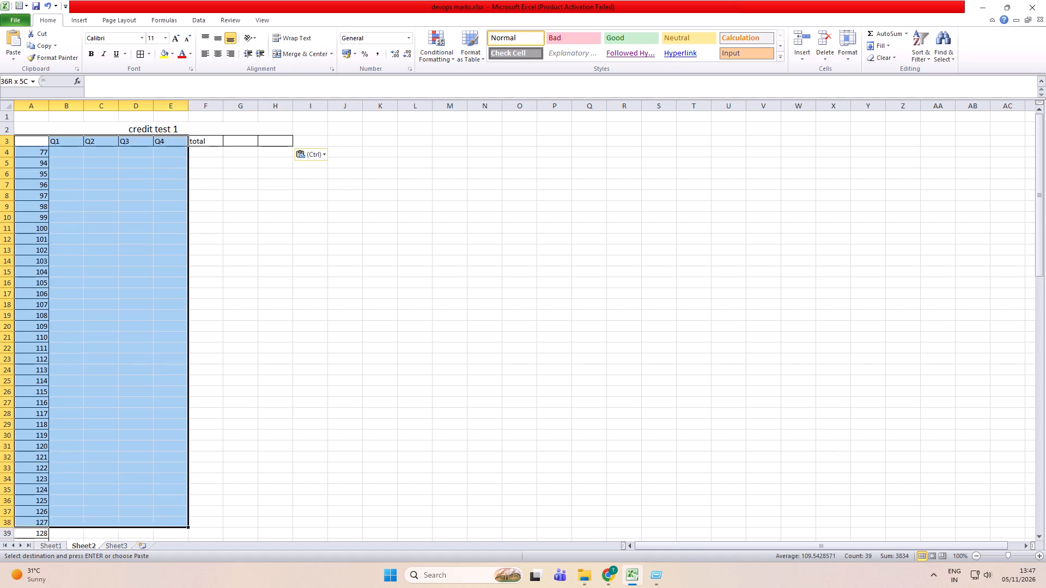
pyautogui.moveTo(178, 526); pyautogui.dragTo(187, 581)
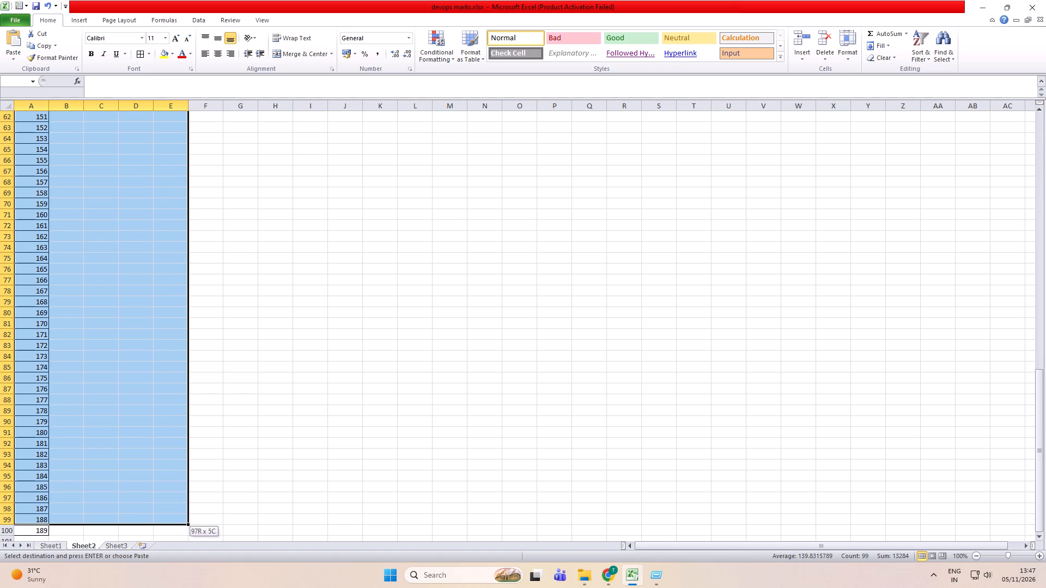
pyautogui.moveTo(187, 581); pyautogui.dragTo(193, 192)
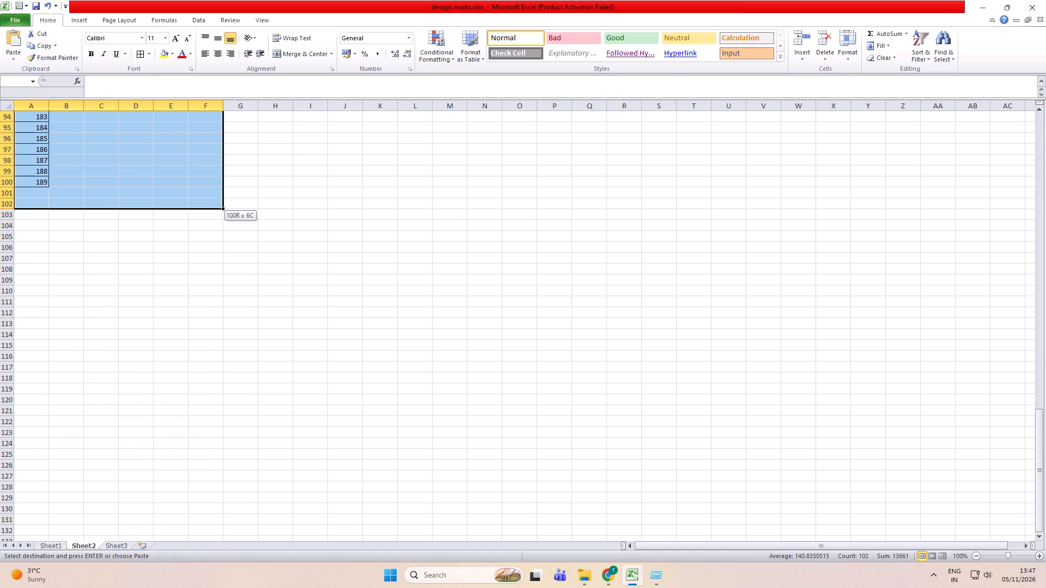
pyautogui.moveTo(193, 192); pyautogui.dragTo(200, 180)
pyautogui.click(139, 54)
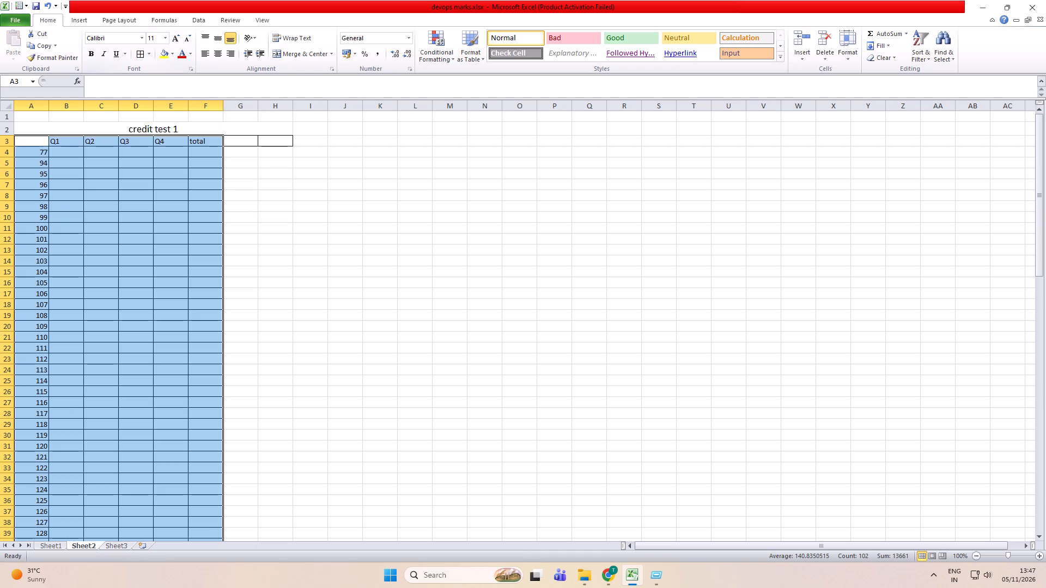
pyautogui.scroll(3, 189, 254)
pyautogui.click(327, 265)
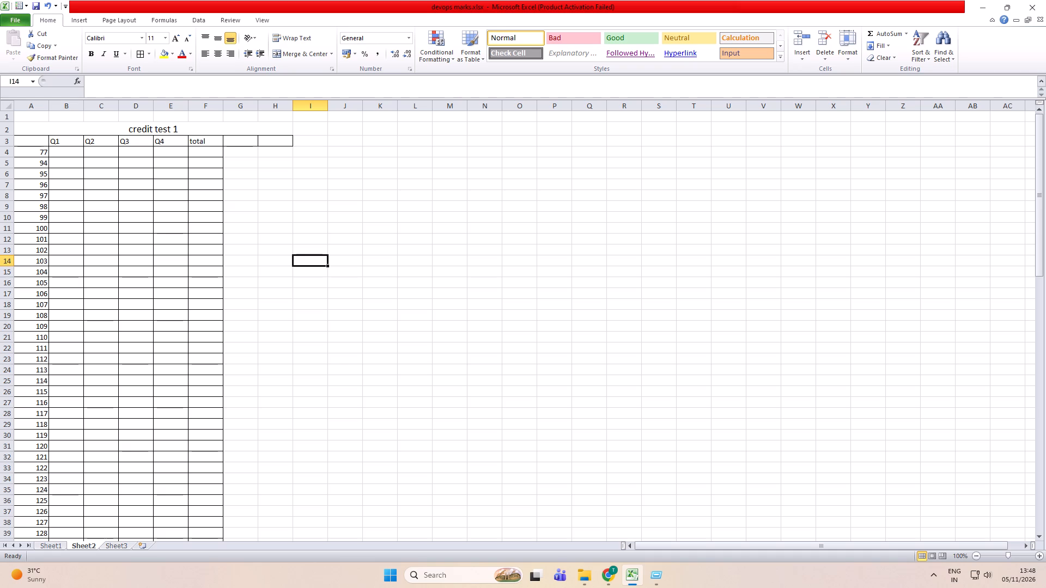
# Enter the marks 5, 5, 5 and 5 for Q1 to Q4 in the row of number 77 on Sheet2.
pyautogui.click(63, 151)
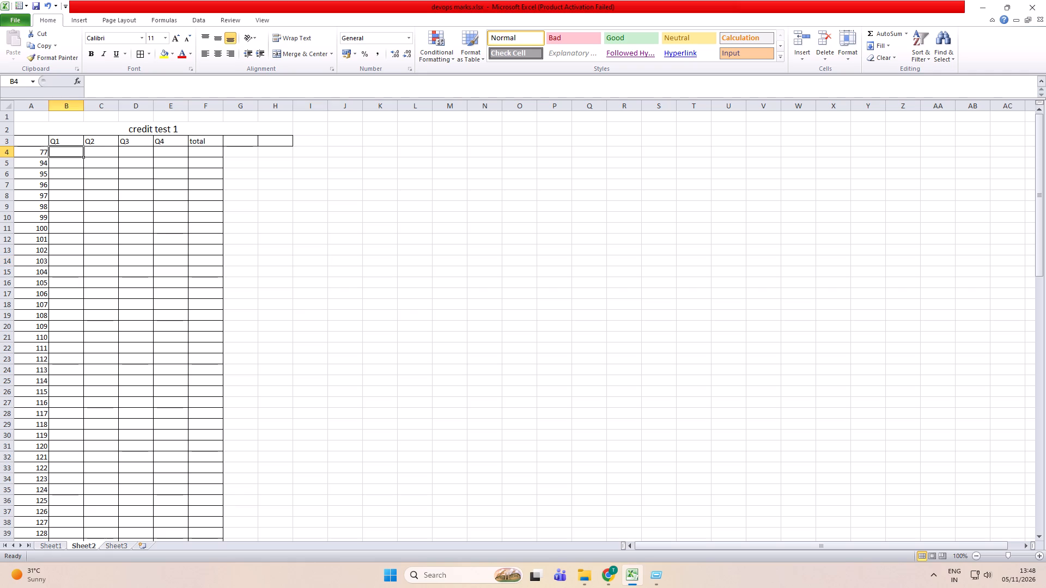
pyautogui.press('5')
pyautogui.click(107, 152)
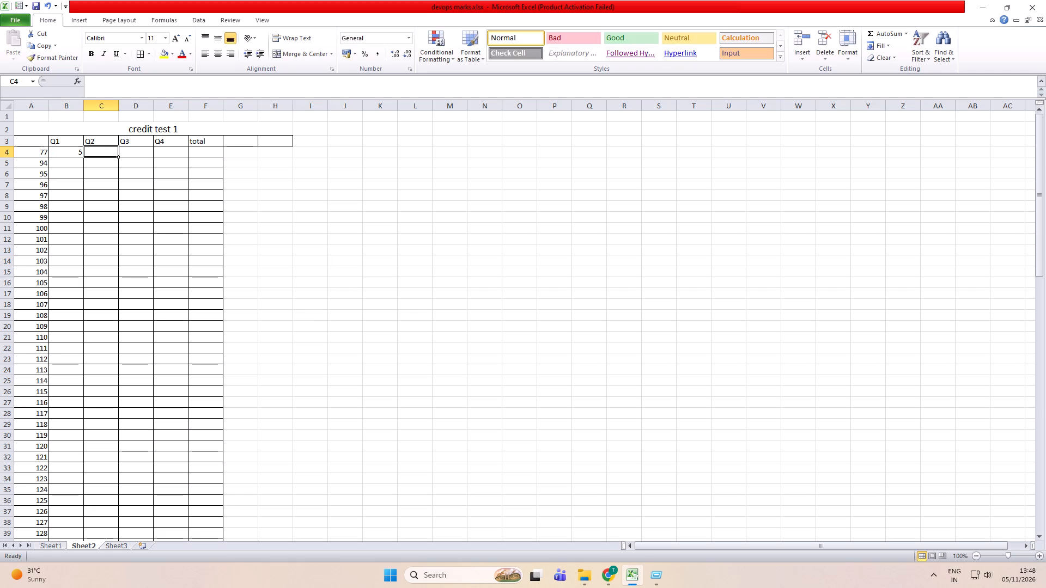
pyautogui.press('5')
pyautogui.click(130, 152)
pyautogui.press('5')
pyautogui.click(173, 152)
pyautogui.press('5')
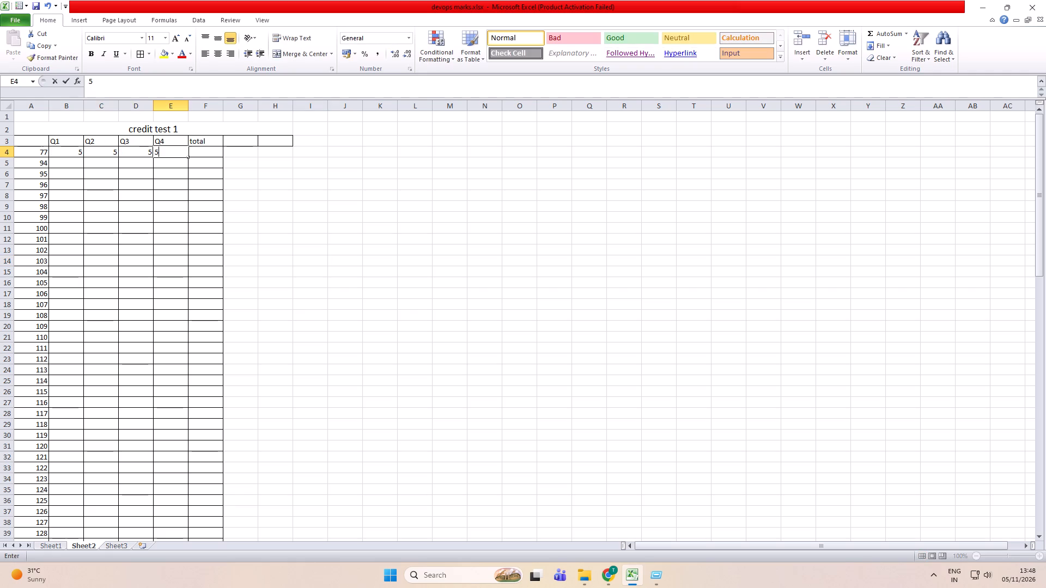
pyautogui.click(255, 166)
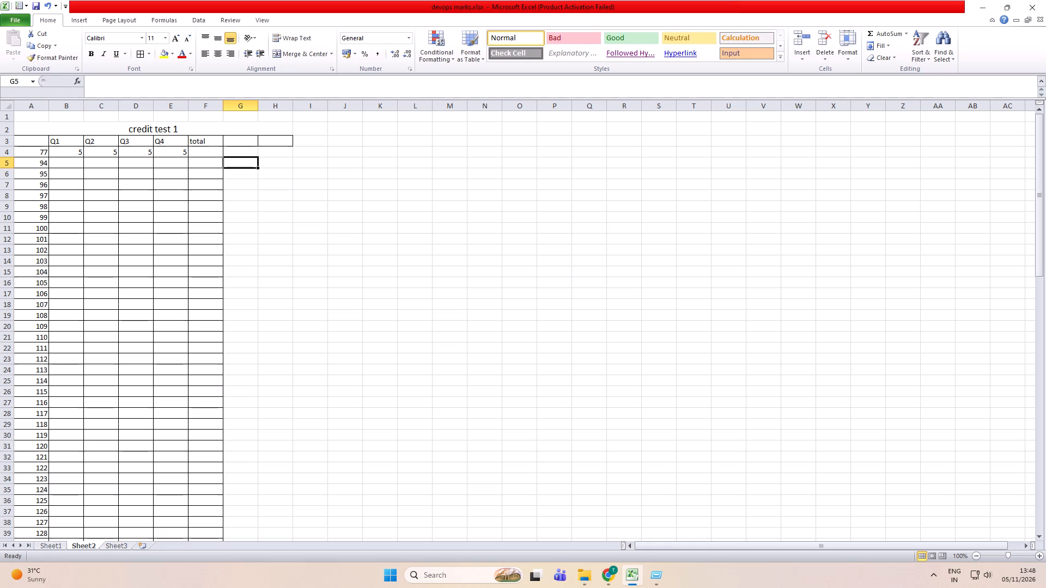
# Enter the marks 4, 4, 5 and 4 for Q1 to Q4 in the row of number 94.
pyautogui.click(63, 162)
pyautogui.press('4')
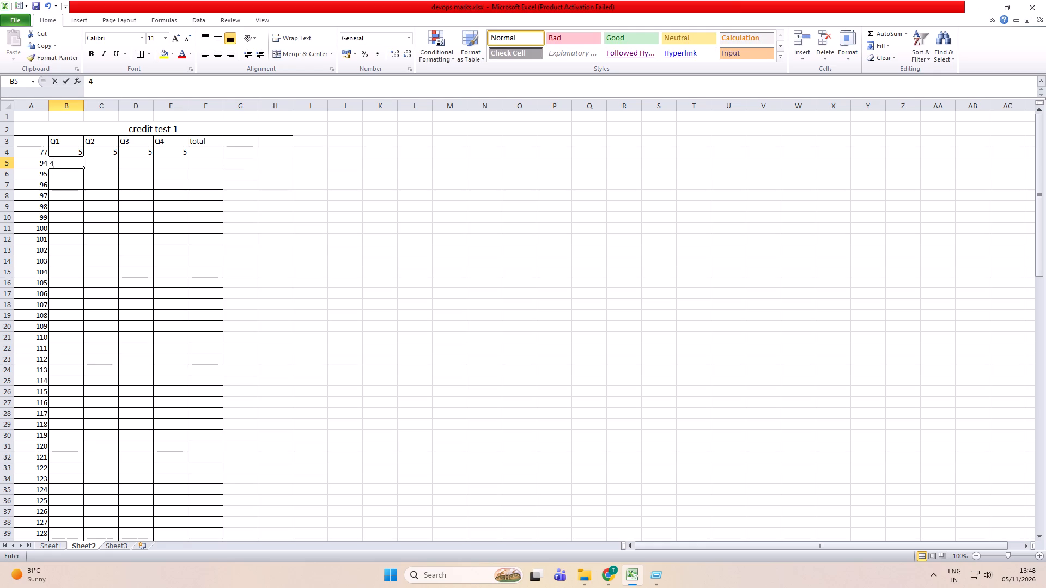
pyautogui.press('Right')
pyautogui.press('4')
pyautogui.press('Right')
pyautogui.press('5')
pyautogui.press('Right')
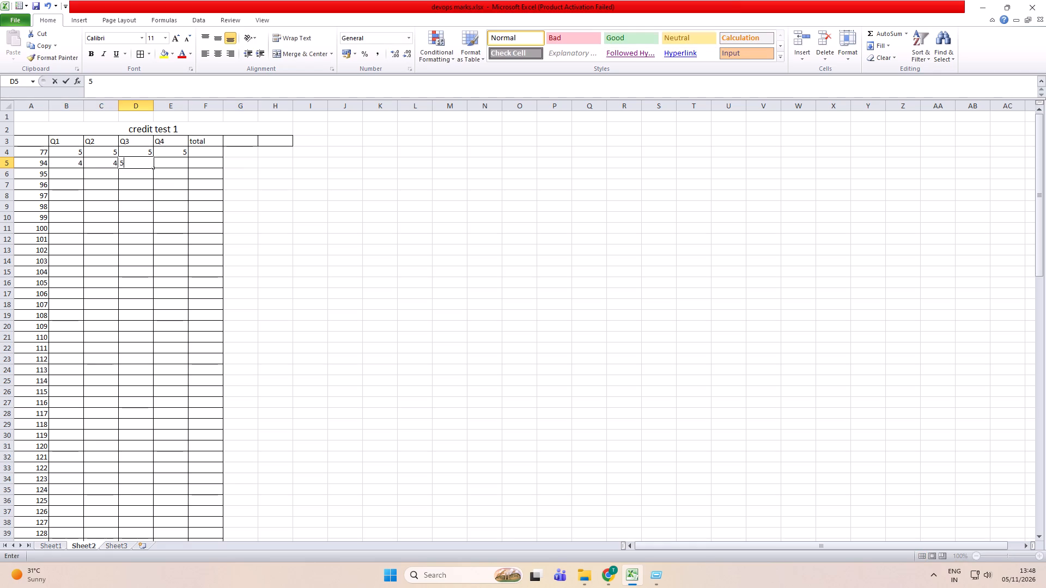
pyautogui.press('4')
pyautogui.press('Right')
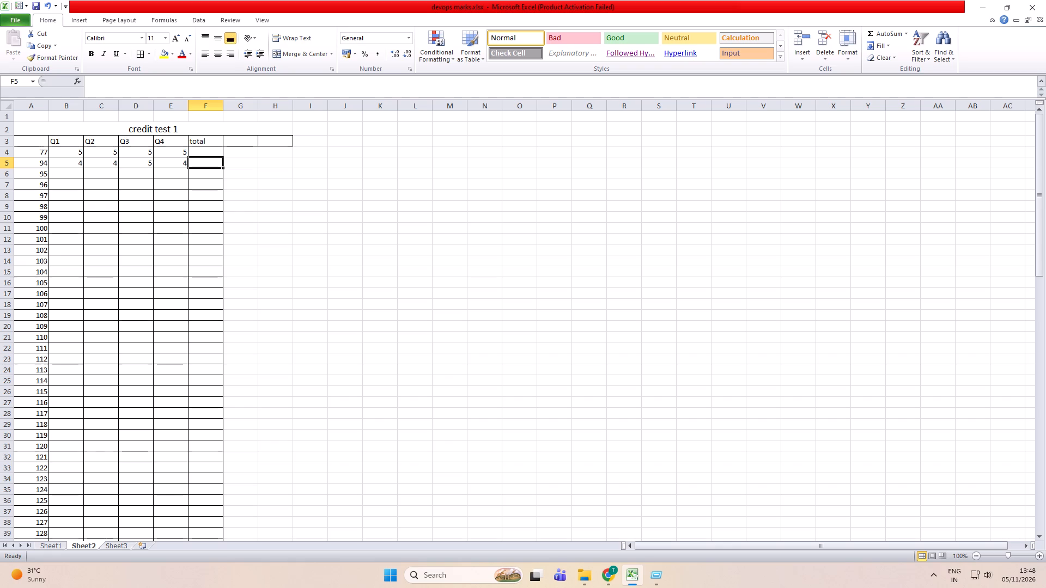
# Enter the question marks in the row of number 95, starting at cell B6.
pyautogui.click(70, 170)
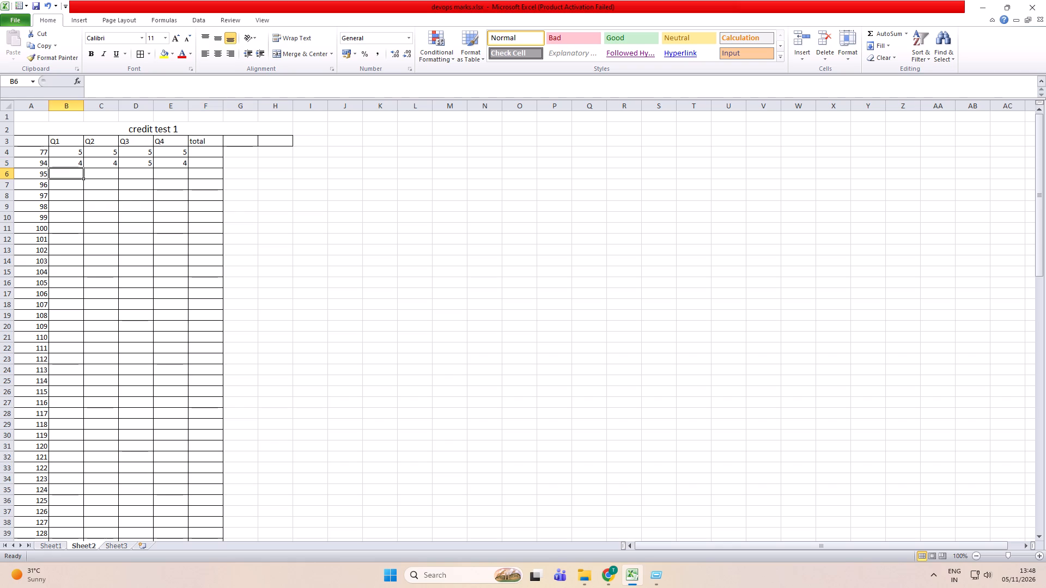
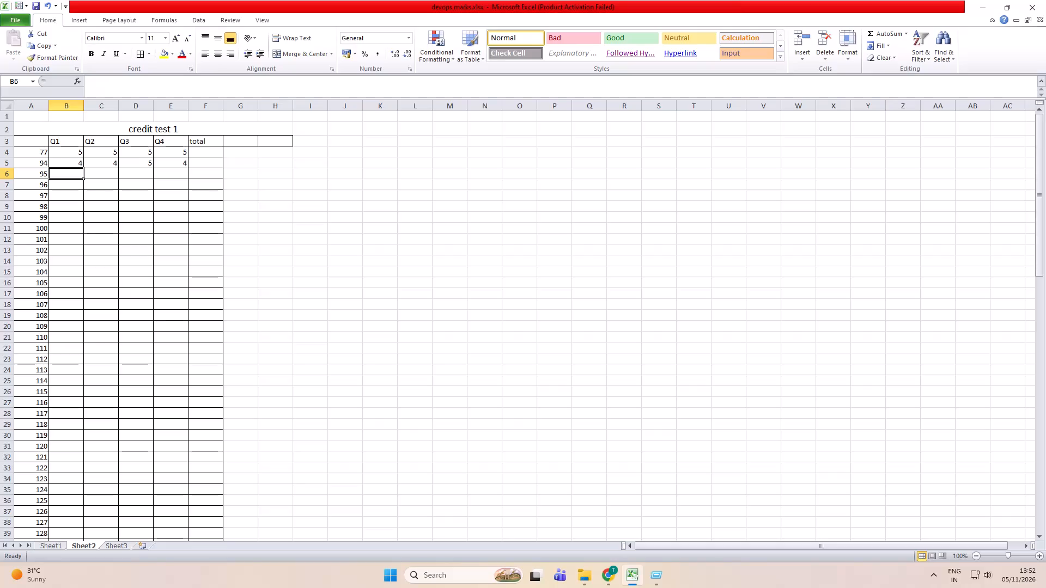
# Enter the marks 5, 5, 5 and 3 for Q1 to Q4 in the row of number 95.
pyautogui.press('5')
pyautogui.press('Right')
pyautogui.press('5')
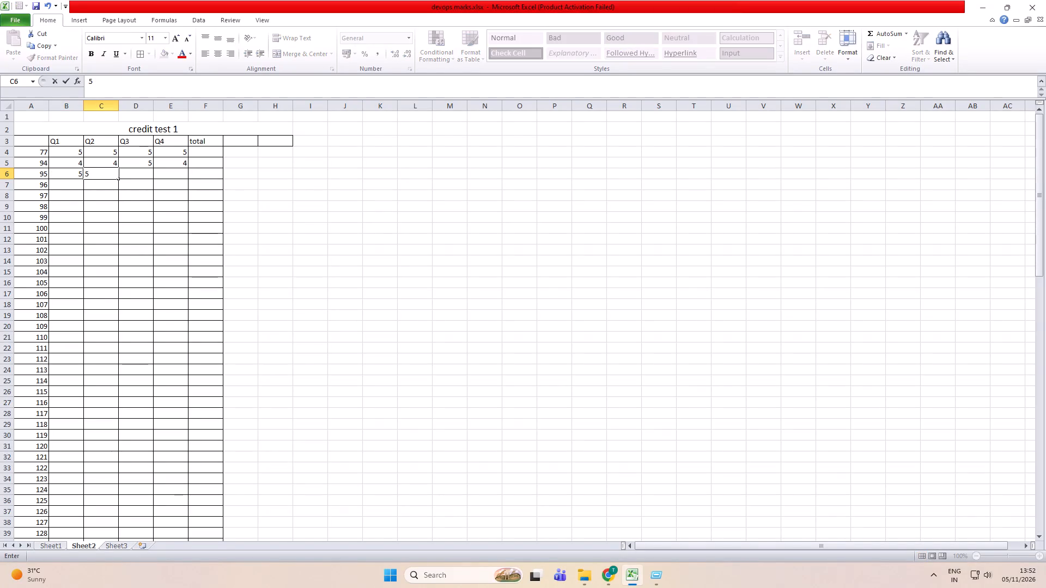
pyautogui.press('Right')
pyautogui.press('5')
pyautogui.press('Right')
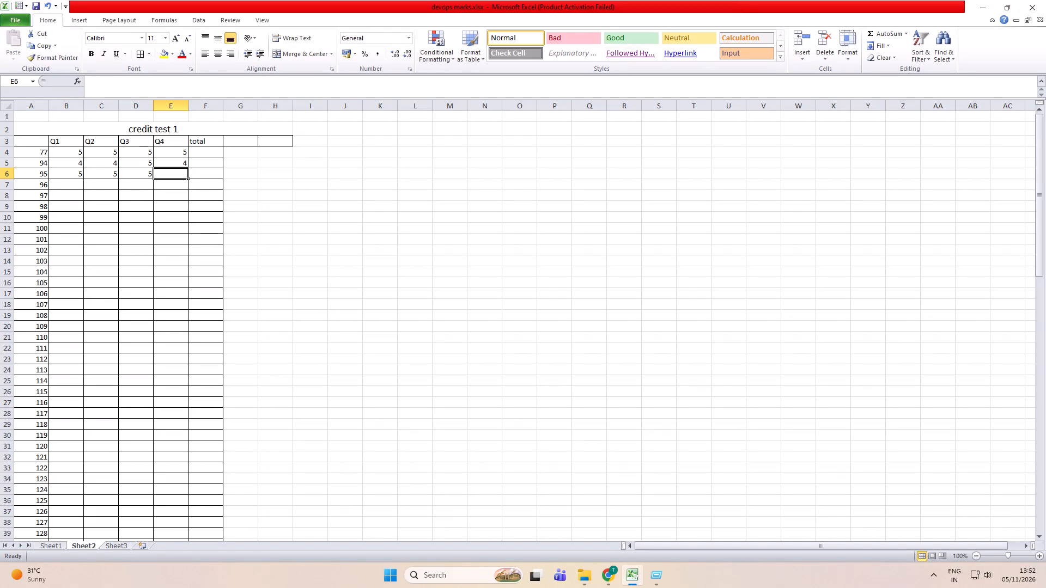
pyautogui.press('3')
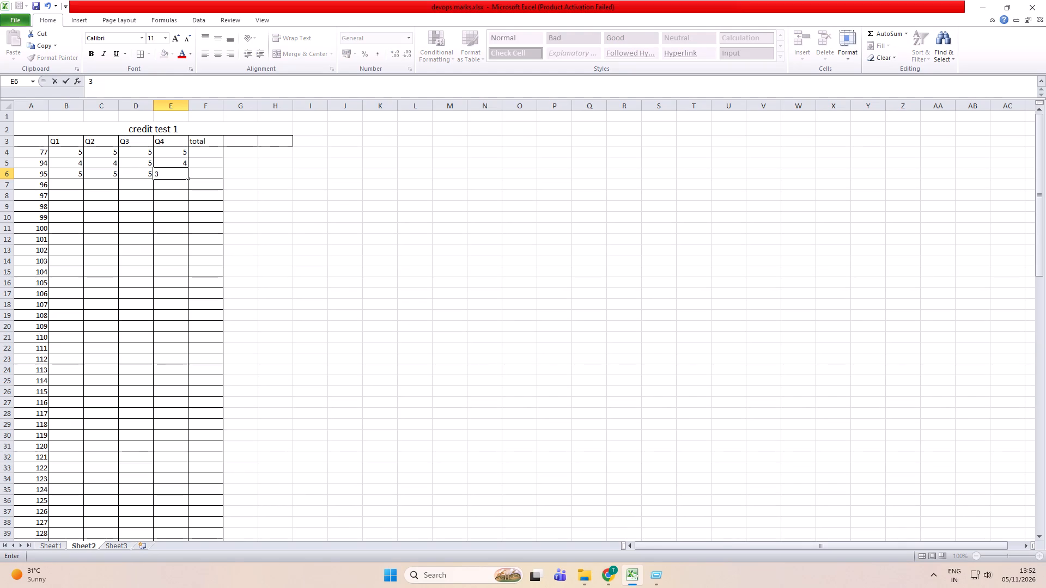
pyautogui.click(345, 243)
# Enter the question marks in the row of number 96, starting at cell B7.
pyautogui.click(67, 188)
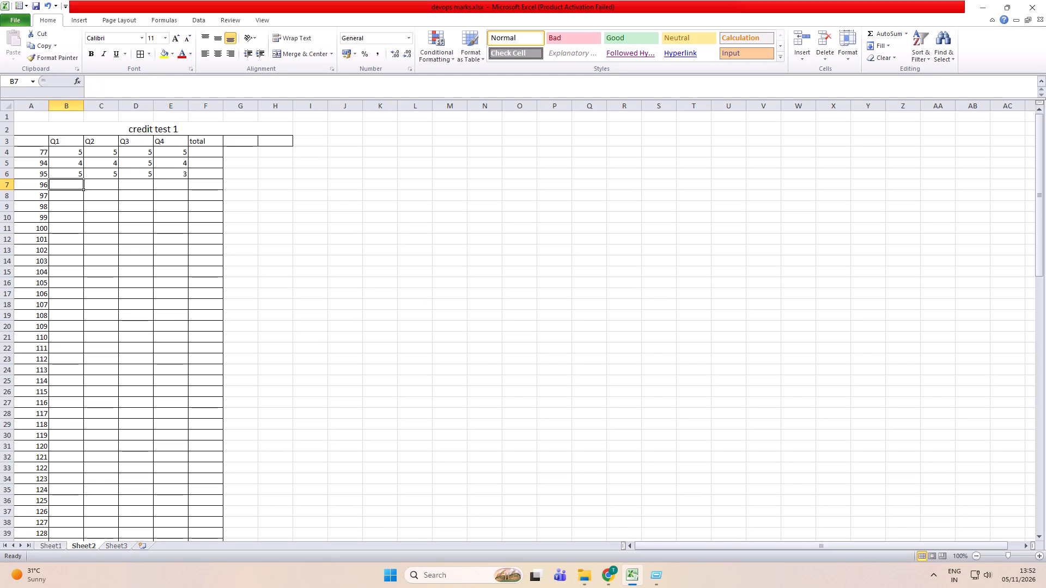
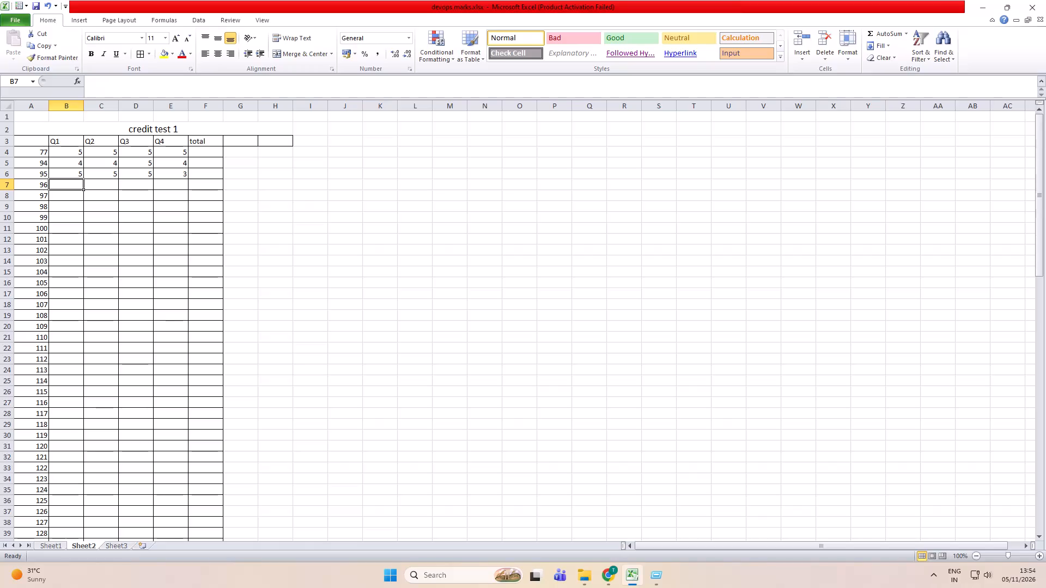
# Copy the Q1 to Q4 marks 5, 5, 5 and 3 from the row of number 95 into the row of number 96.
pyautogui.moveTo(75, 173); pyautogui.dragTo(142, 179)
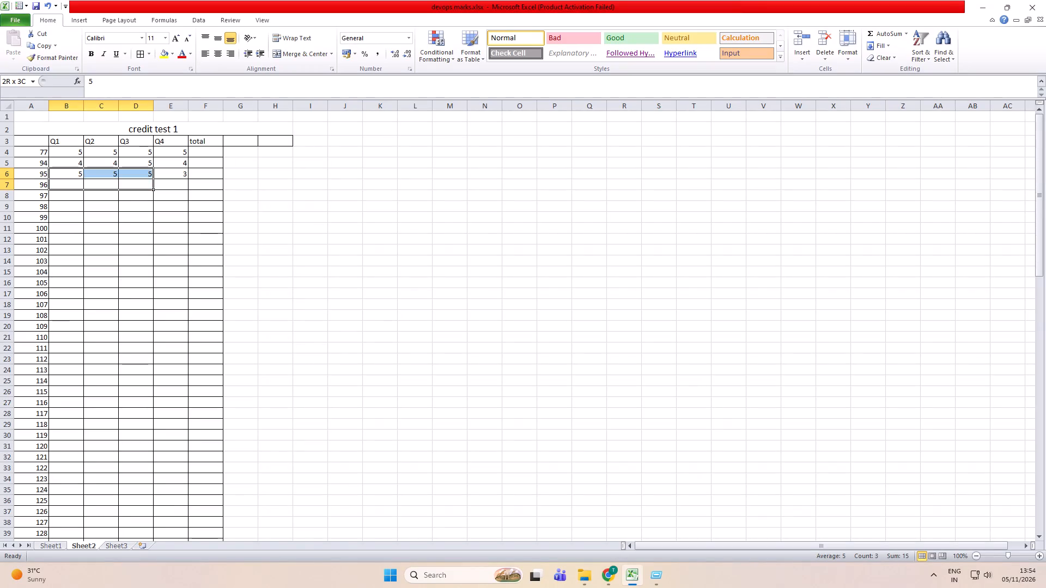
pyautogui.moveTo(142, 179); pyautogui.dragTo(184, 175)
pyautogui.hotkey('ctrl', 'c')
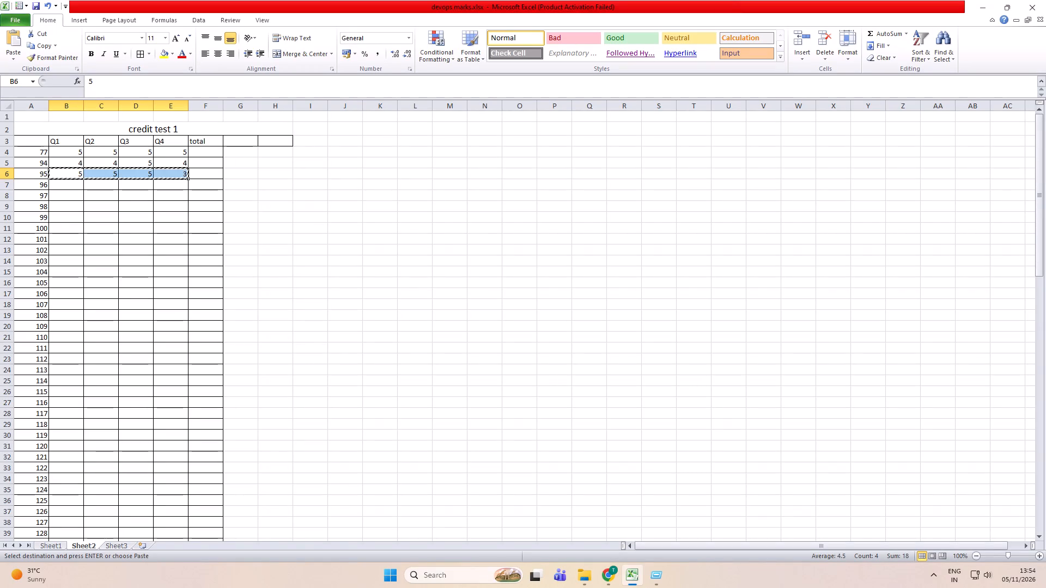
pyautogui.click(63, 183)
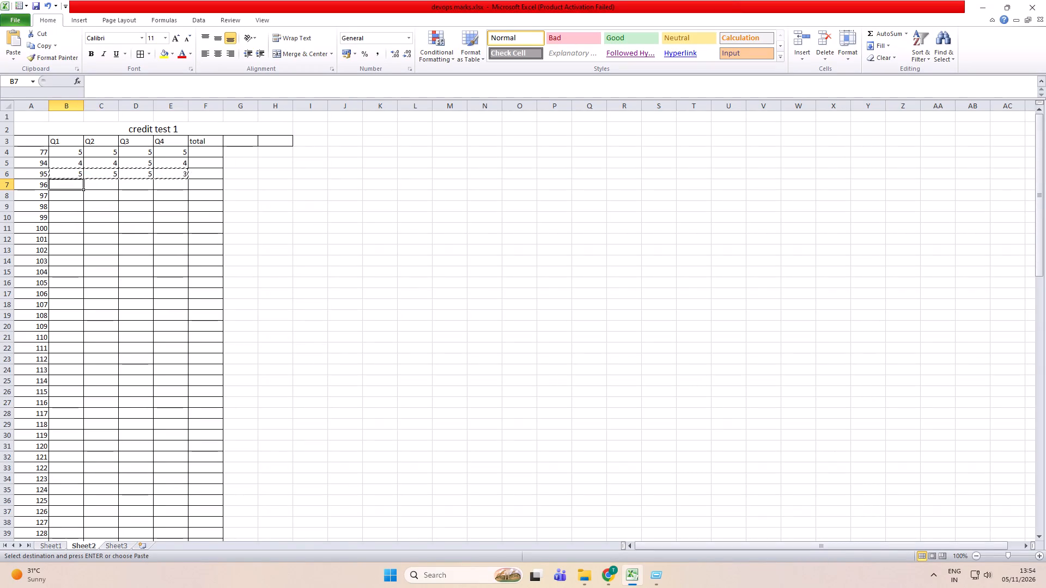
pyautogui.hotkey('ctrl', 'v')
pyautogui.click(319, 240)
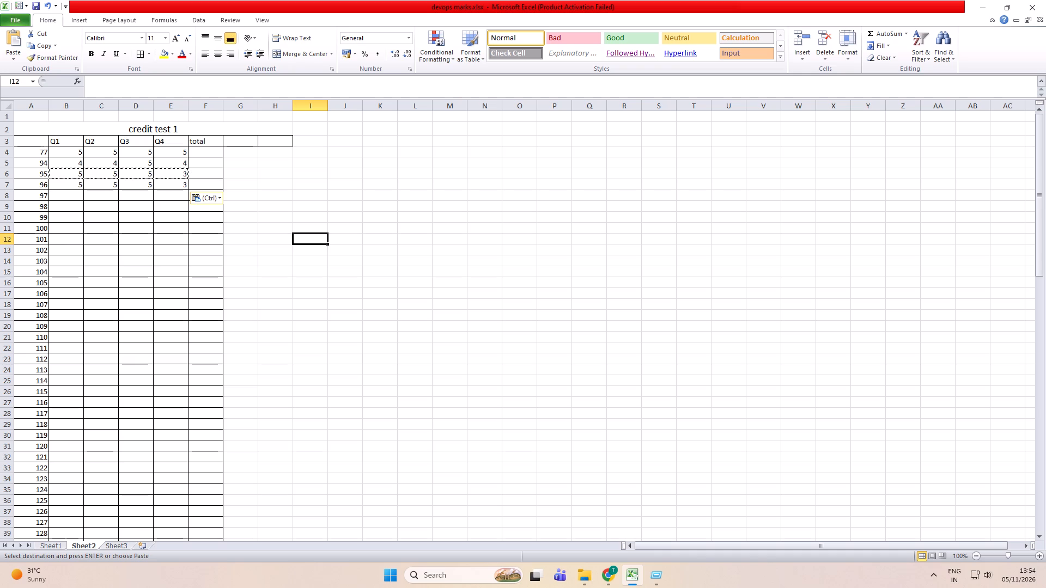
# Change the table title on Sheet2 to credit test 2.
pyautogui.click(201, 128)
pyautogui.doubleClick(197, 130)
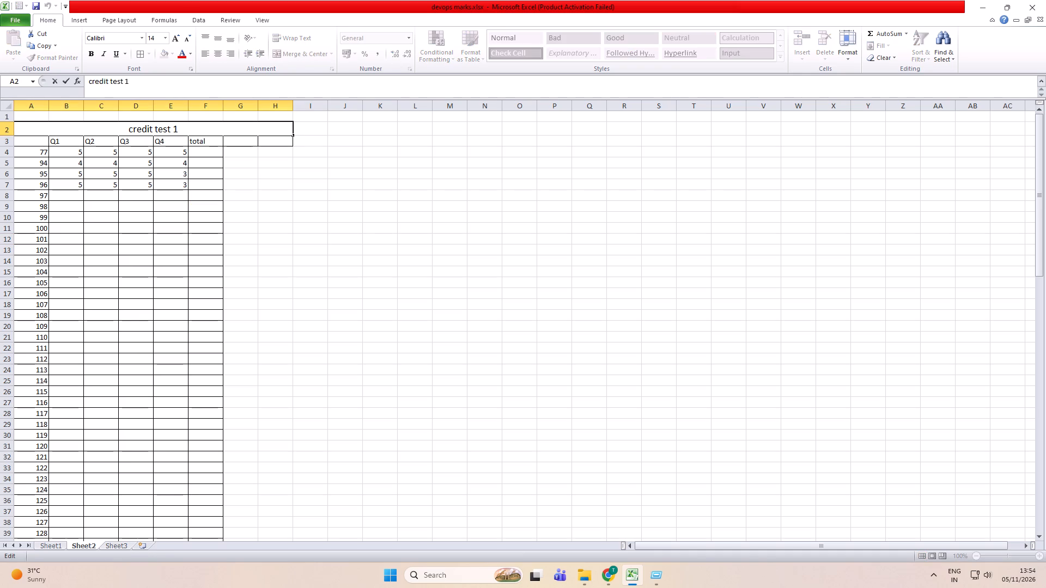
pyautogui.press('BackSpace')
pyautogui.press('2')
pyautogui.click(398, 236)
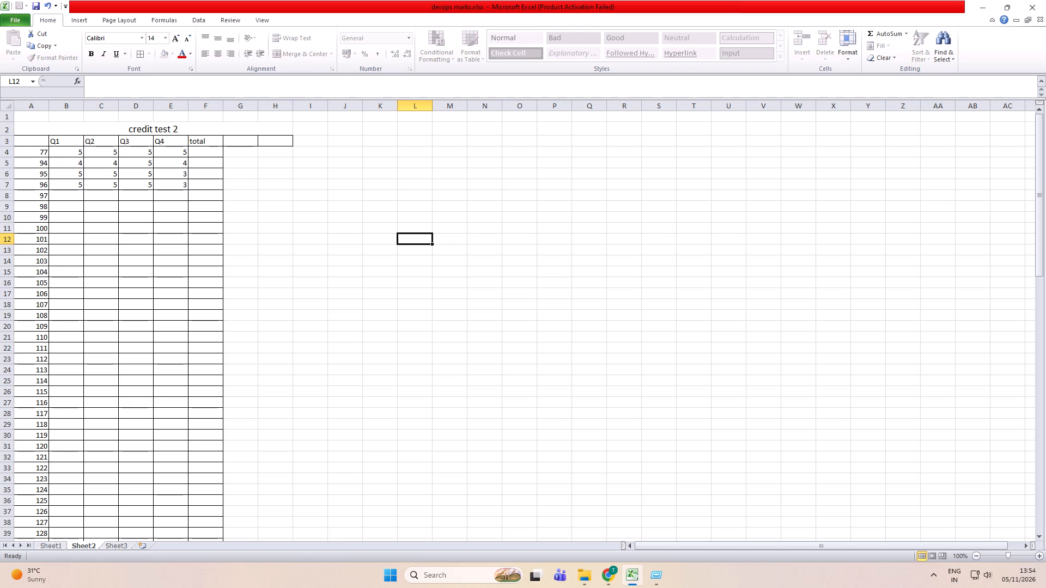
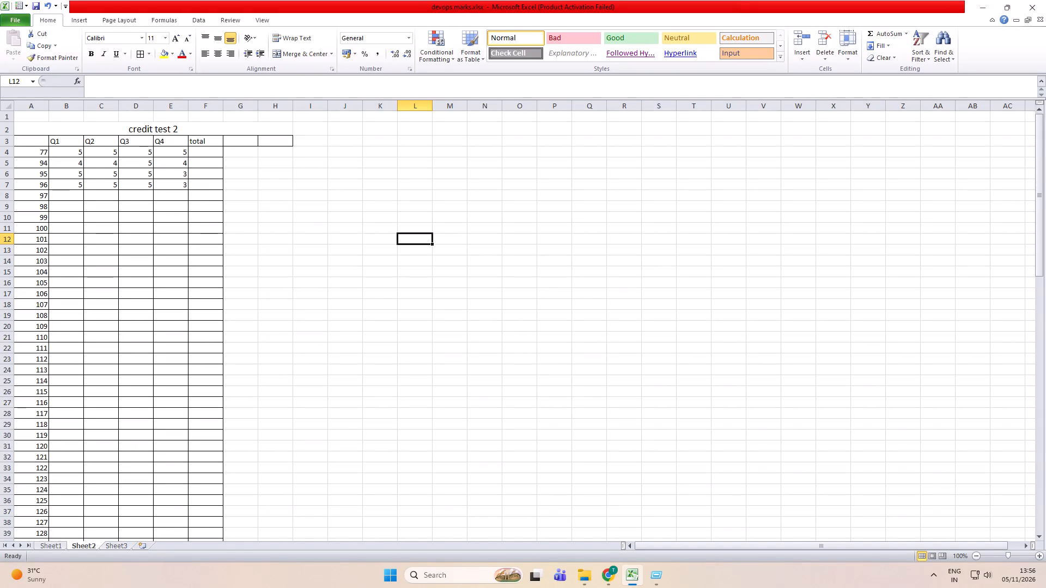
# Copy the Q1 to Q4 marks 5, 5, 5 and 5 from the row of number 77 into the row of number 98.
pyautogui.moveTo(75, 152); pyautogui.dragTo(162, 150)
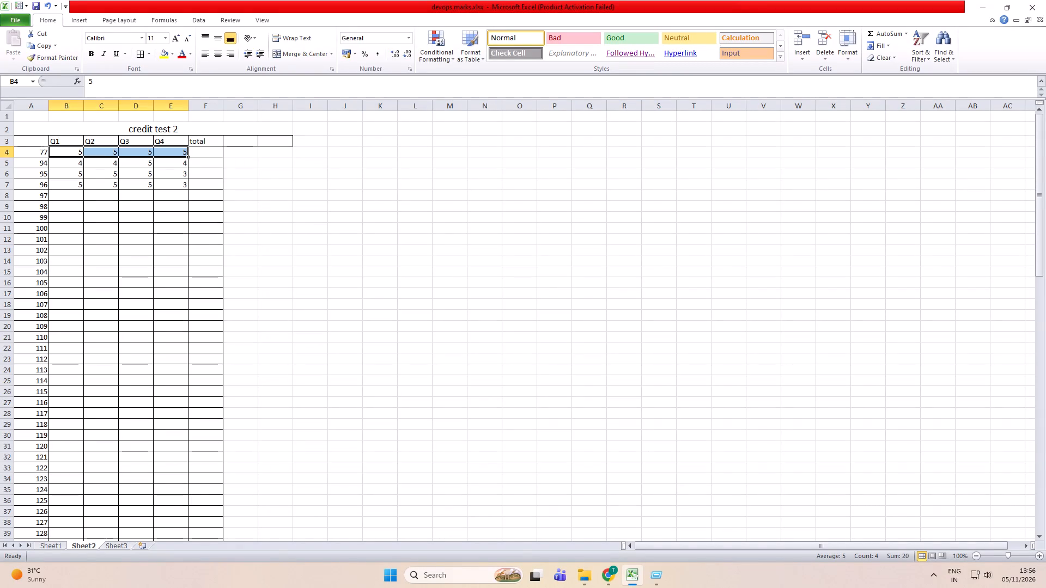
pyautogui.hotkey('ctrl', 'c')
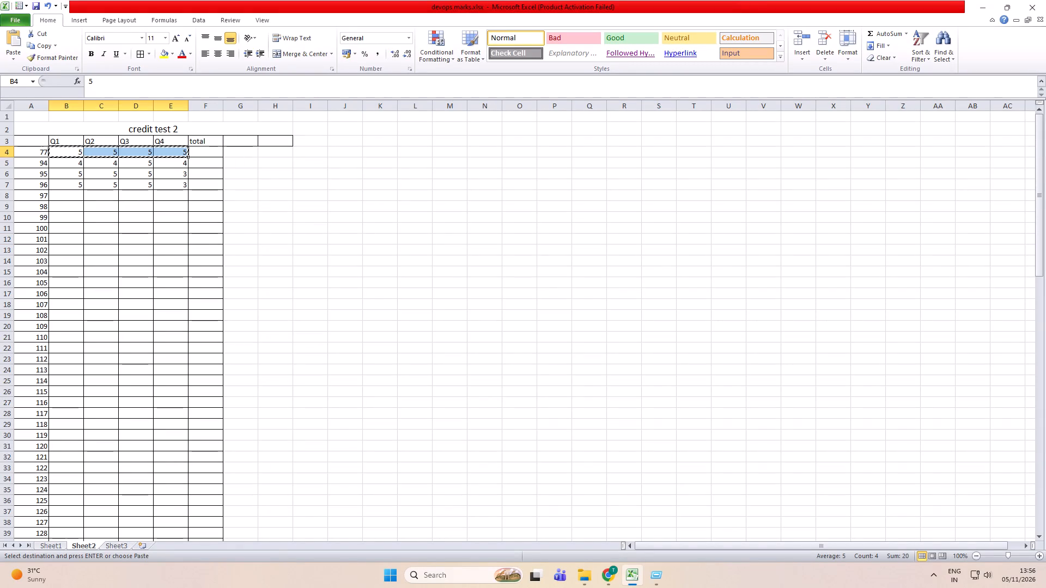
pyautogui.click(75, 205)
pyautogui.hotkey('ctrl', 'v')
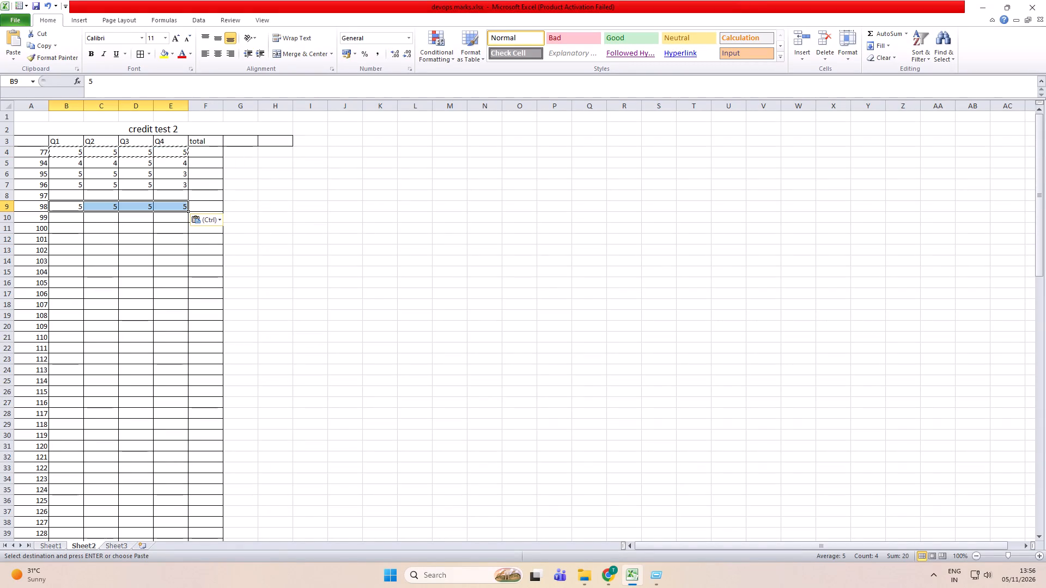
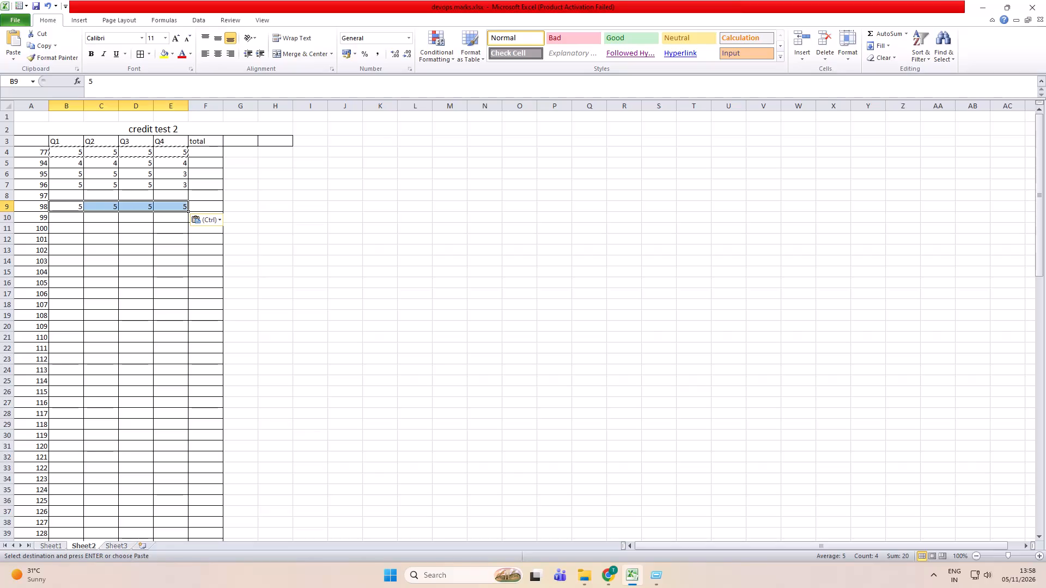
# Enter the Q1 to Q4 marks 5, 5, 5 and 2 in the row of number 99.
pyautogui.click(77, 216)
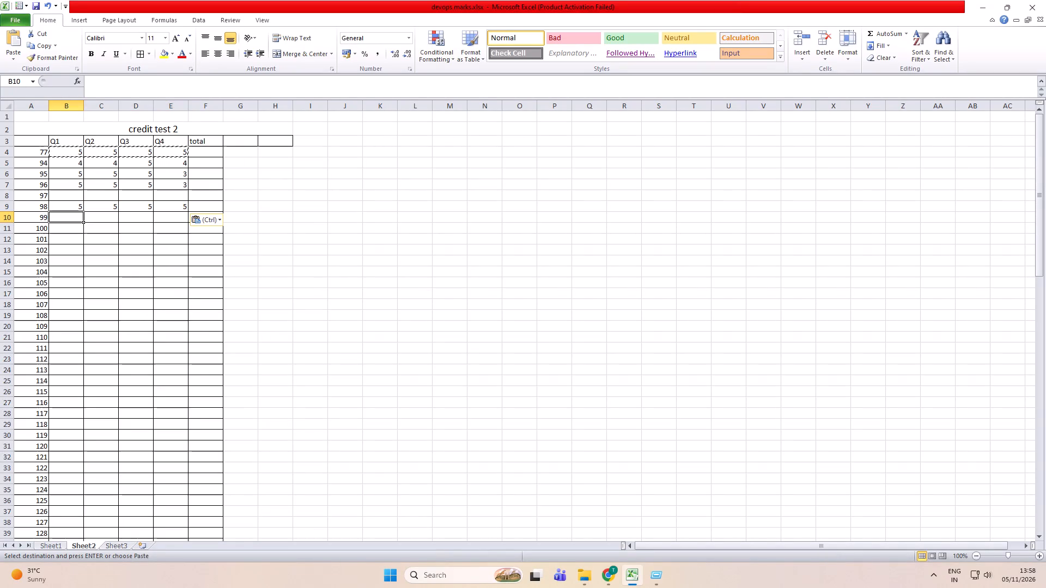
pyautogui.press('5')
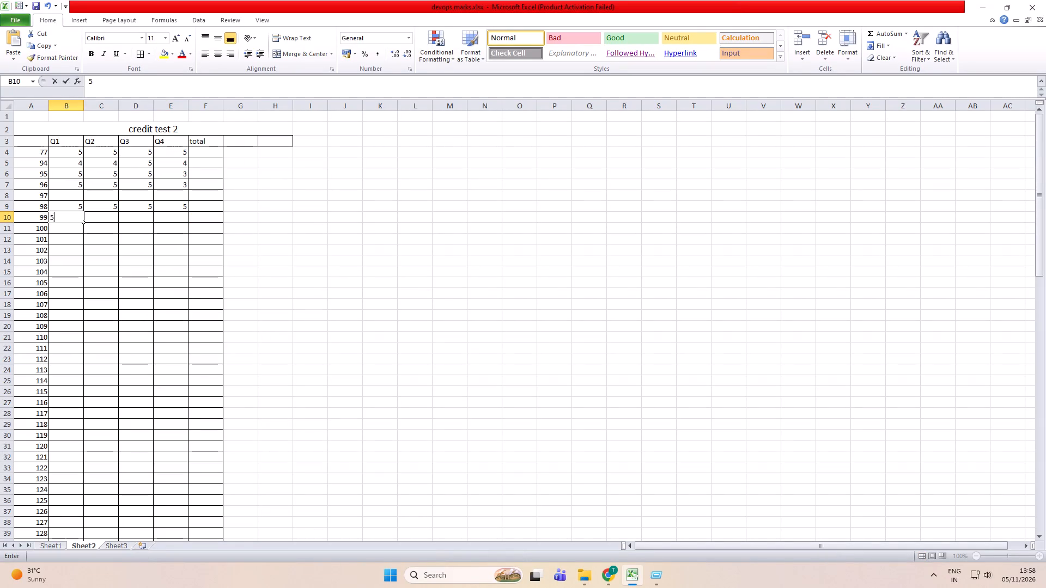
pyautogui.press('Right')
pyautogui.press('5')
pyautogui.press('Right')
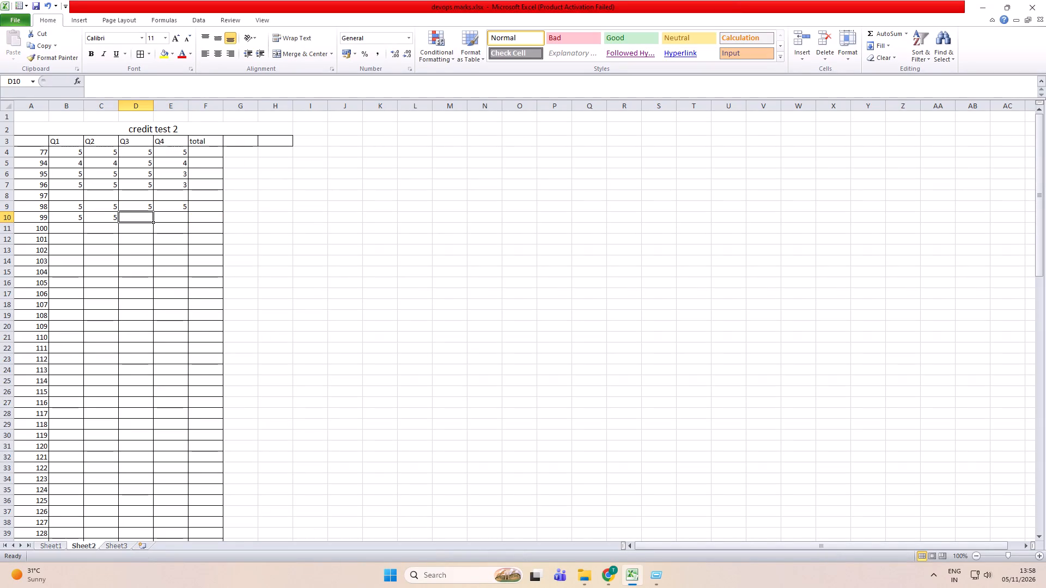
pyautogui.press('5')
pyautogui.press('Right')
pyautogui.press('2')
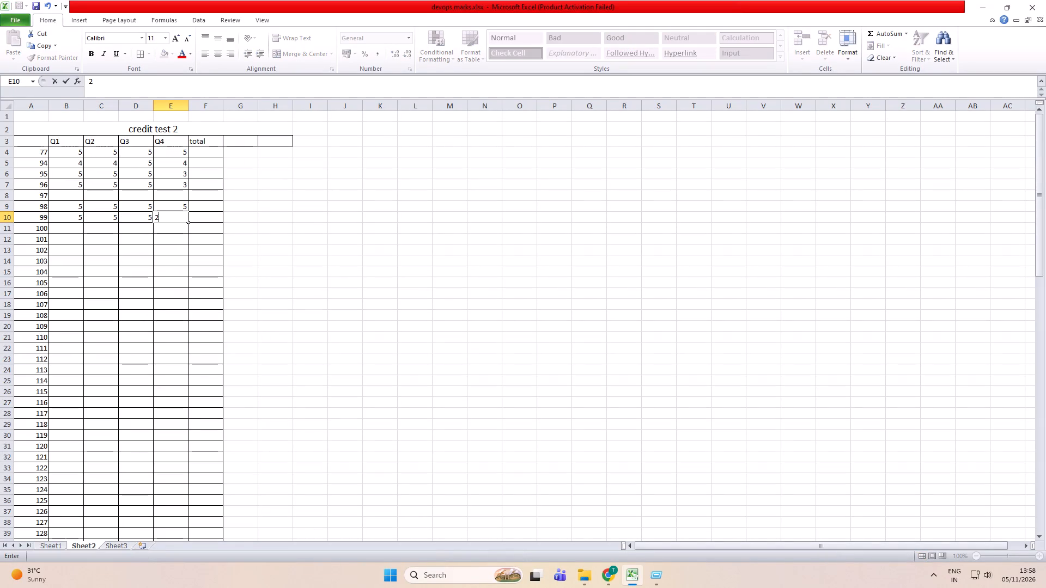
pyautogui.click(344, 279)
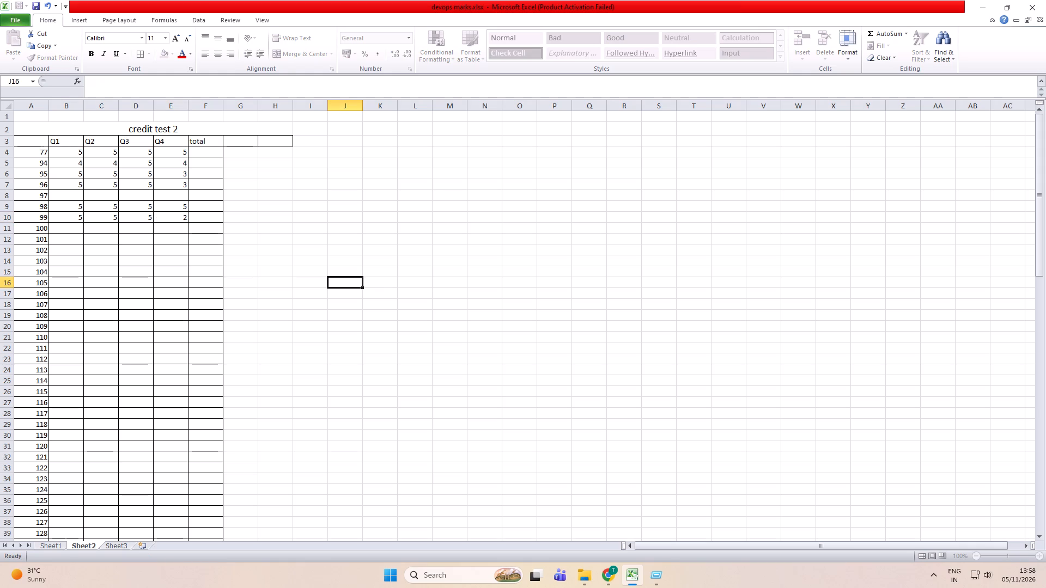
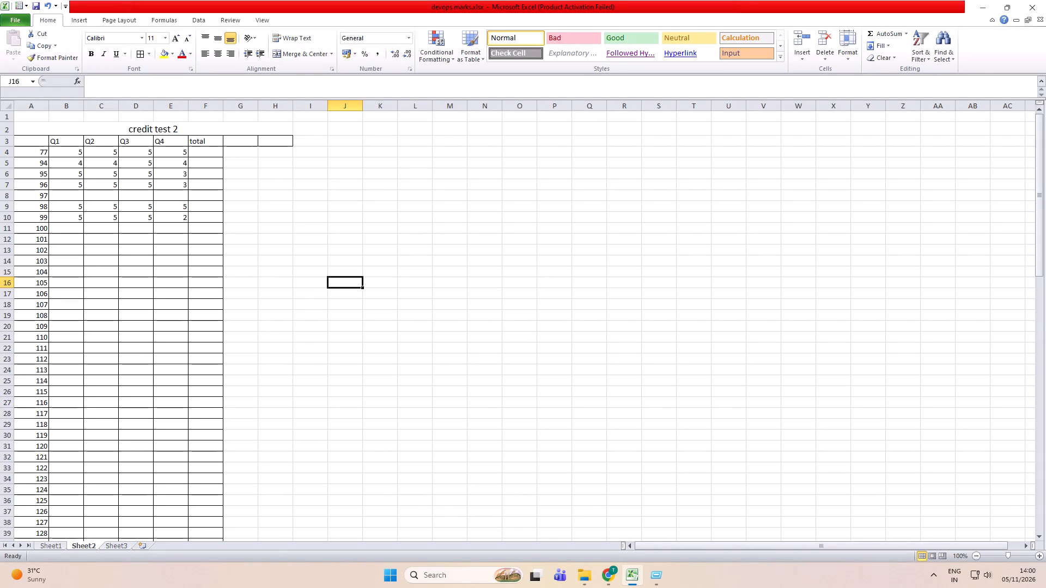
# Enter the Q1 to Q4 marks 5, 4, 5 and 5 in the row of number 100.
pyautogui.click(75, 226)
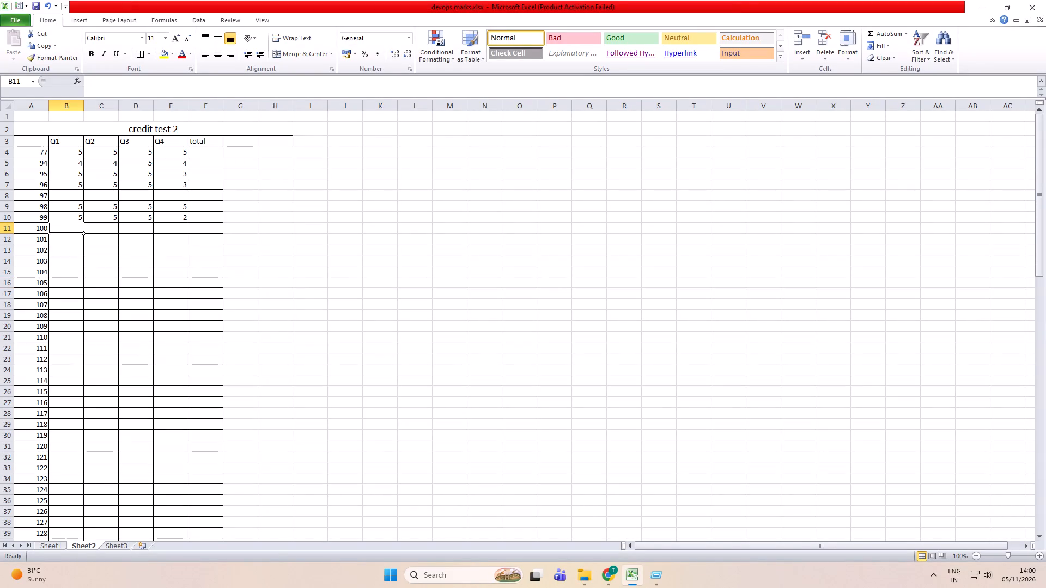
pyautogui.hotkey('ctrl', 'v')
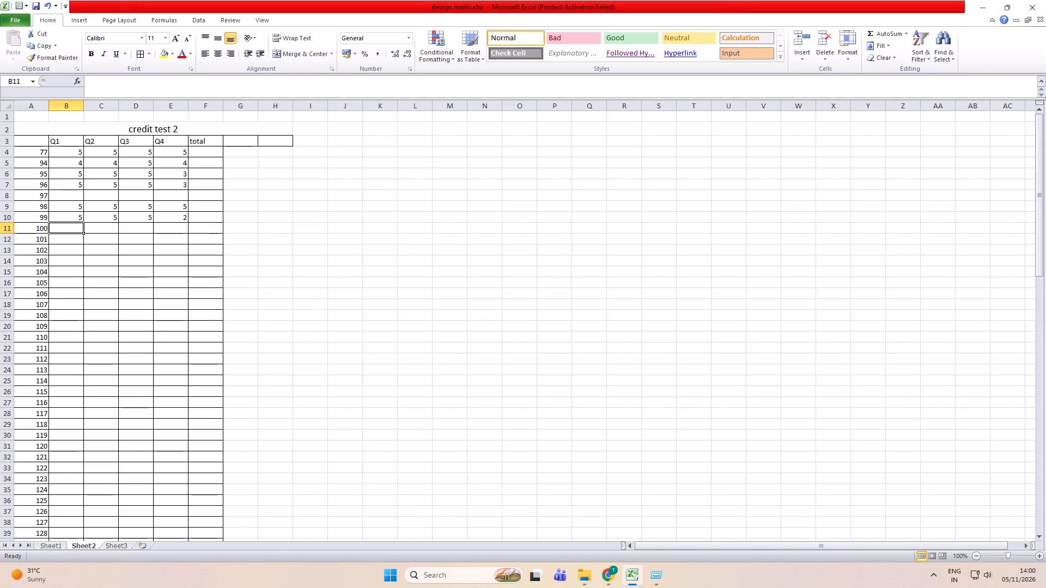
pyautogui.hotkey('ctrl', 'v')
pyautogui.press('5')
pyautogui.press('Right')
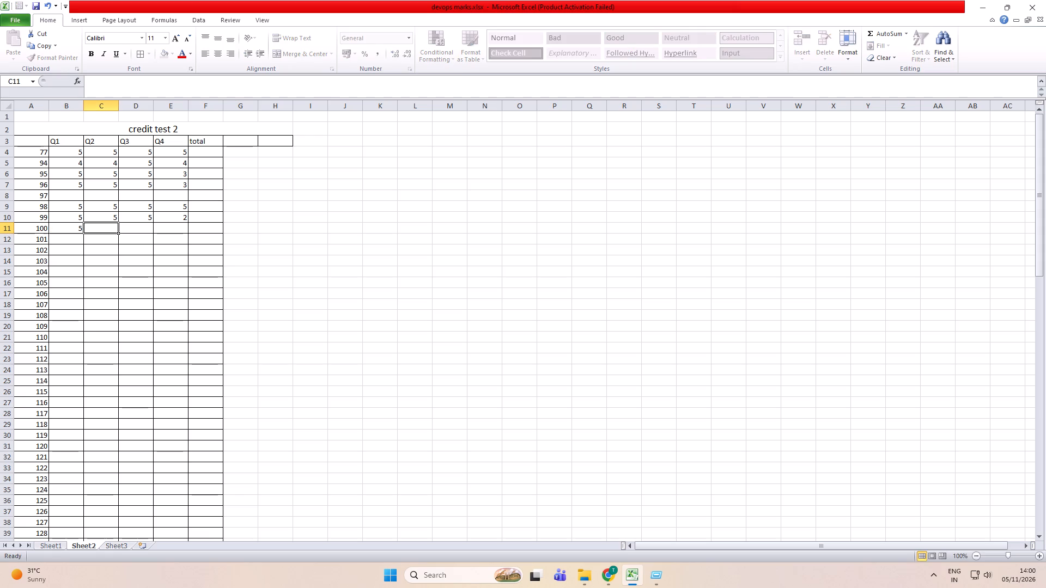
pyautogui.press('4')
pyautogui.press('Right')
pyautogui.press('5')
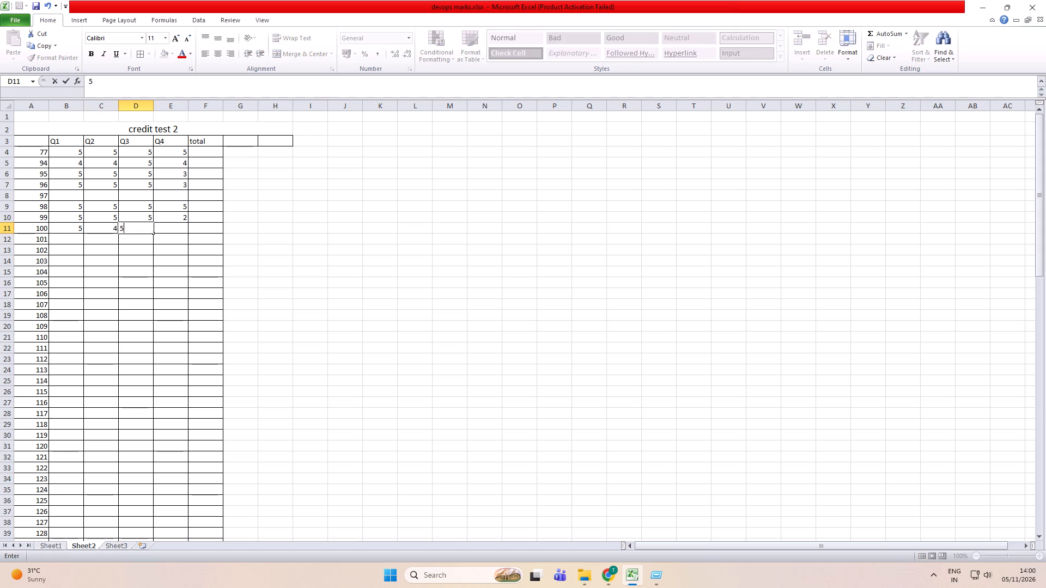
pyautogui.press('Right')
pyautogui.press('5')
pyautogui.click(325, 265)
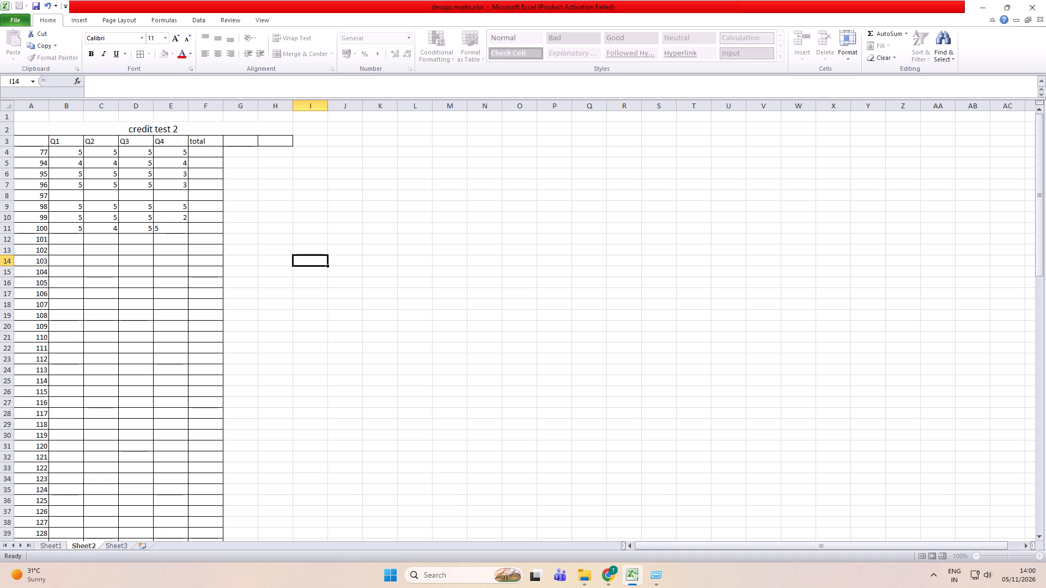
# Enter the Q1 to Q3 marks 4, 2 and 5 in the row of number 101.
pyautogui.click(72, 241)
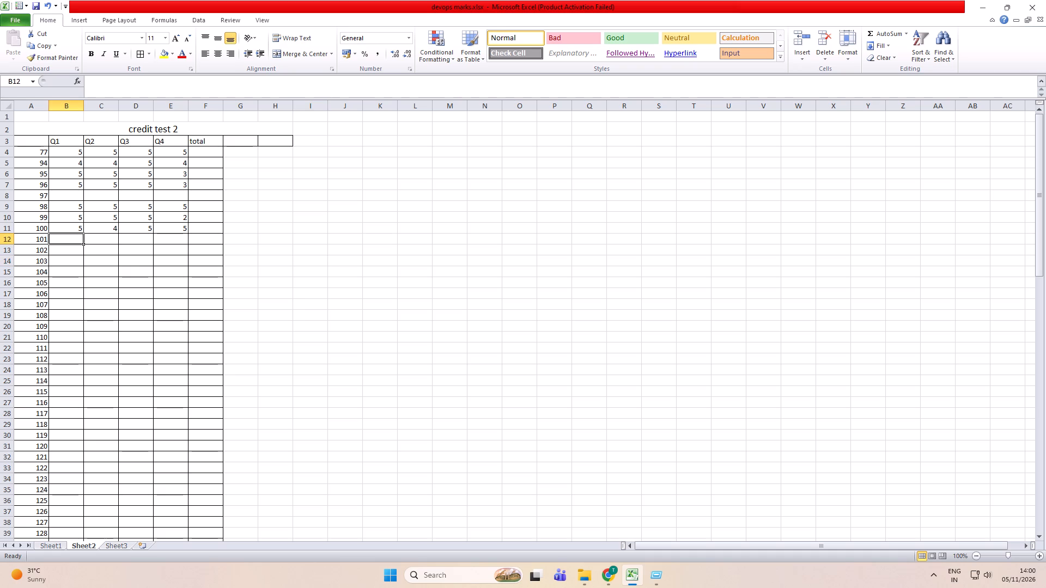
pyautogui.press('4')
pyautogui.press('Right')
pyautogui.press('2')
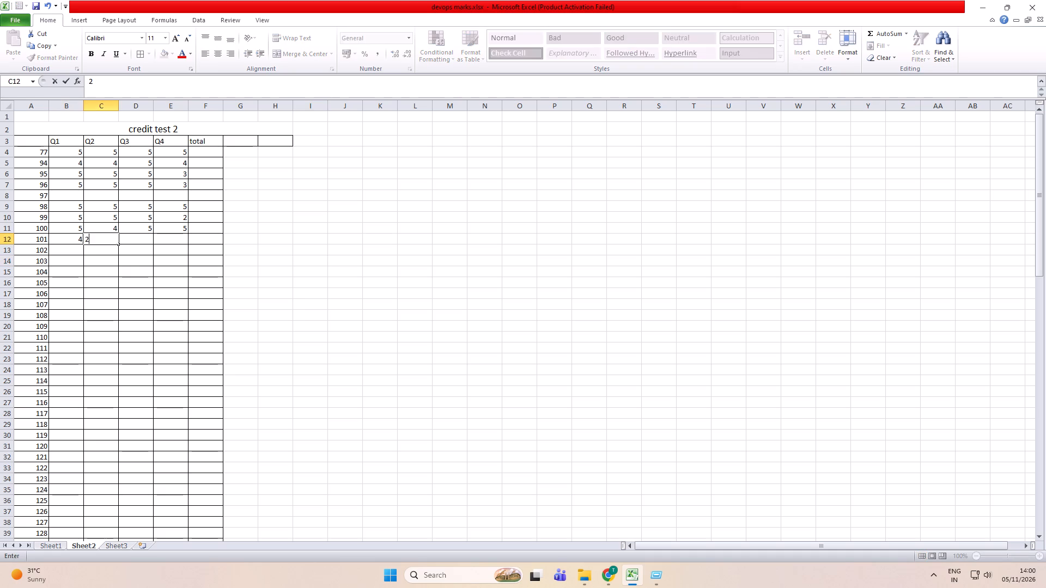
pyautogui.press('Right')
pyautogui.press('5')
pyautogui.click(457, 293)
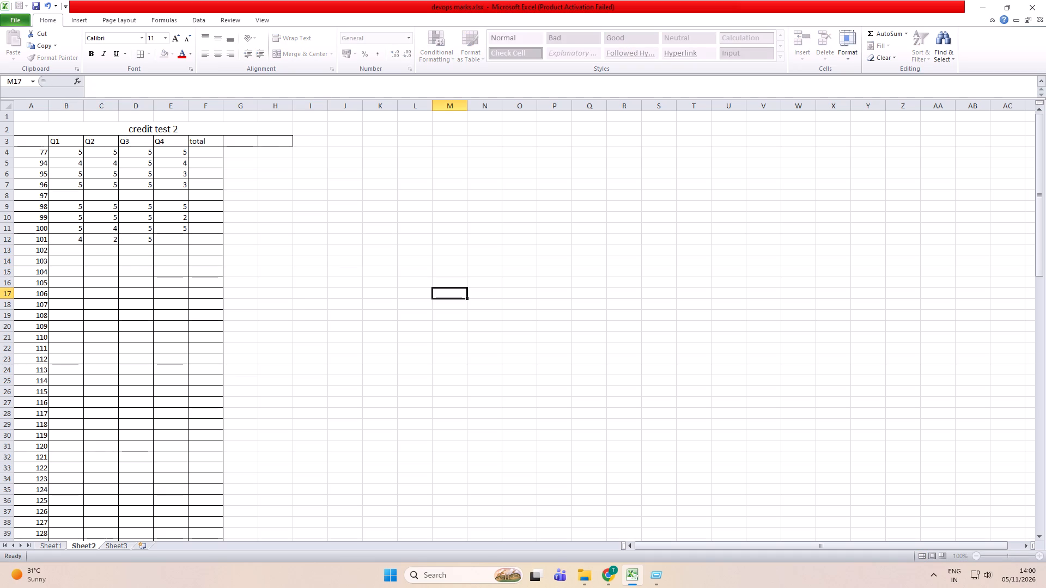
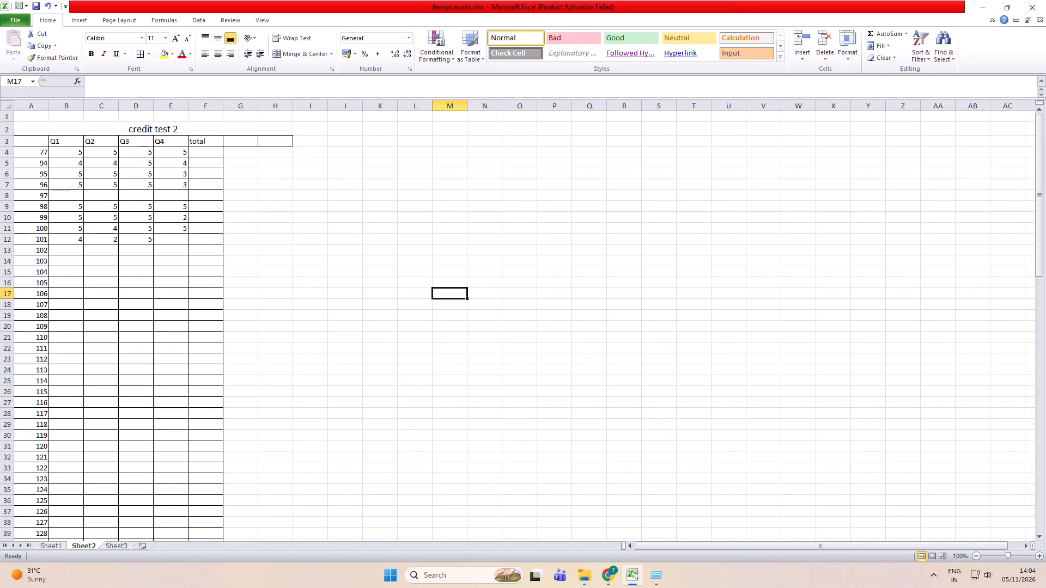
# Copy the Q1 to Q4 marks 5, 4, 5 and 5 from the row of number 100 into the row of number 102.
pyautogui.moveTo(72, 228); pyautogui.dragTo(176, 230)
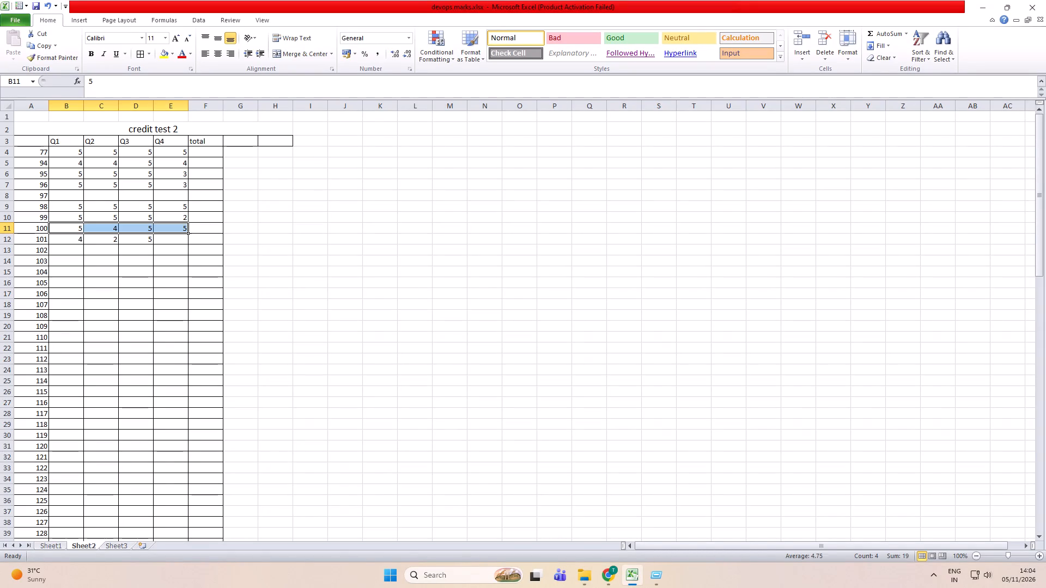
pyautogui.hotkey('ctrl', 'c')
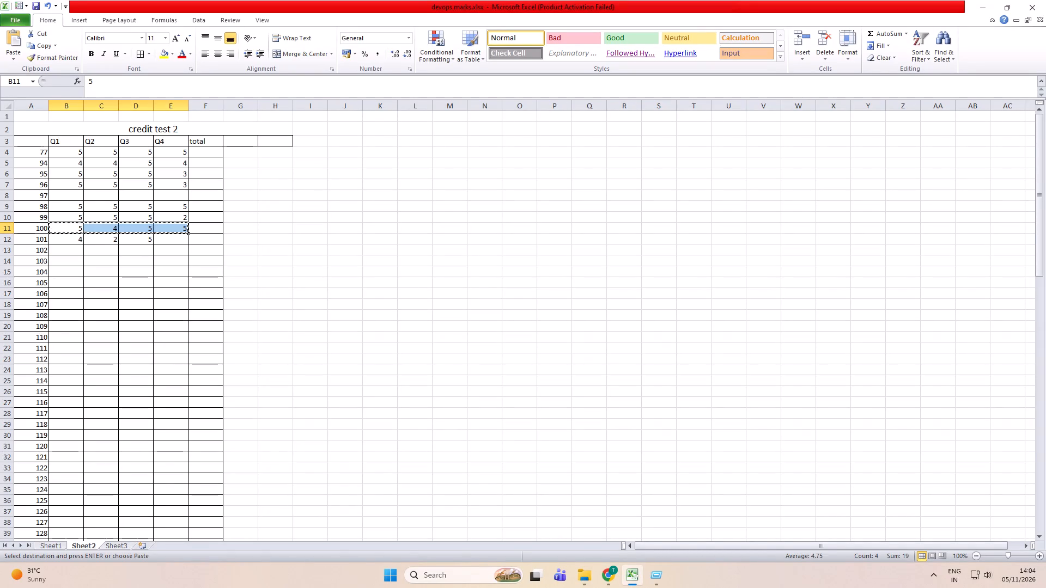
pyautogui.click(73, 253)
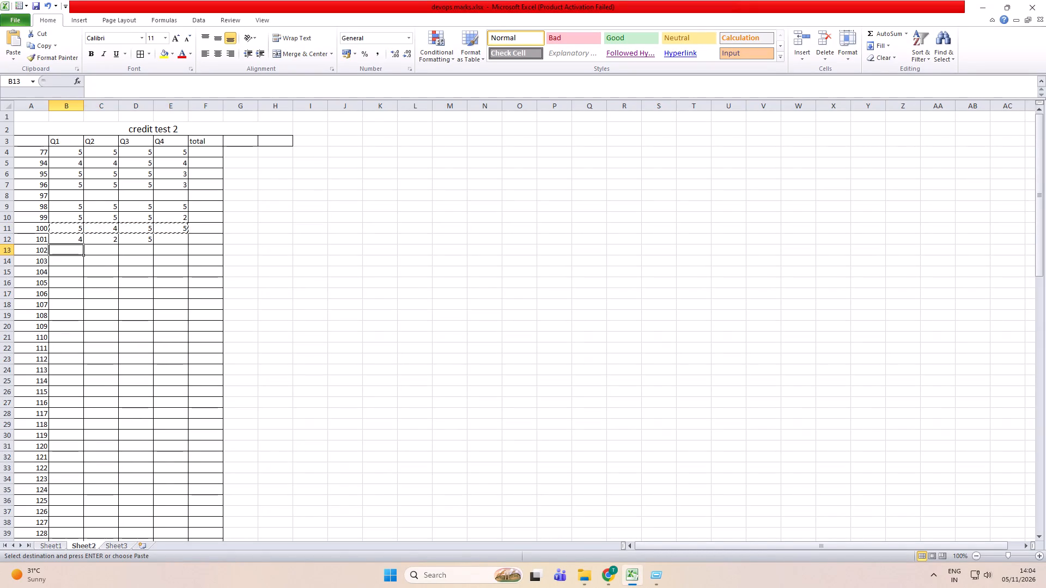
pyautogui.hotkey('ctrl', 'v')
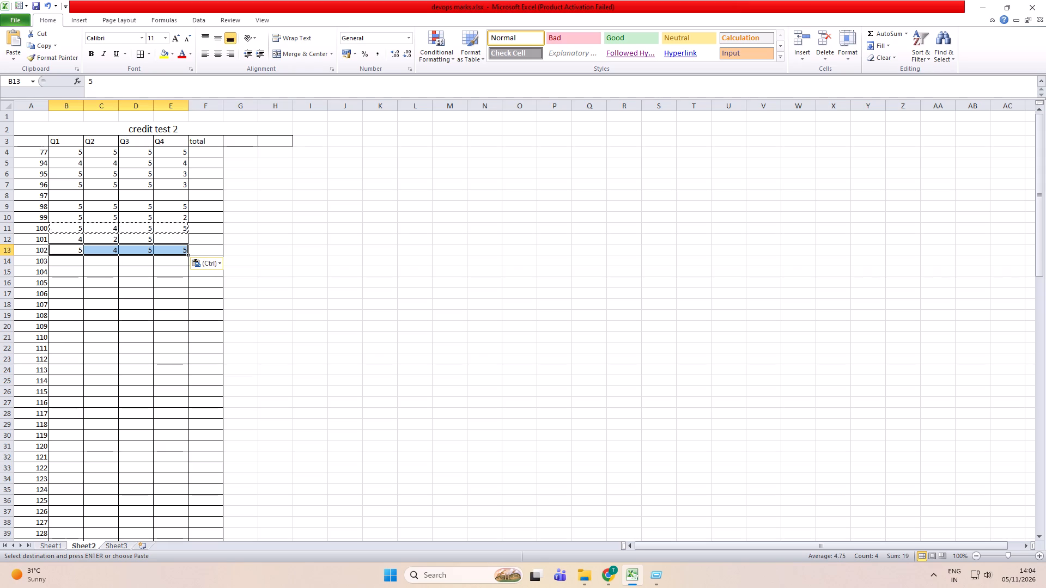
pyautogui.click(485, 265)
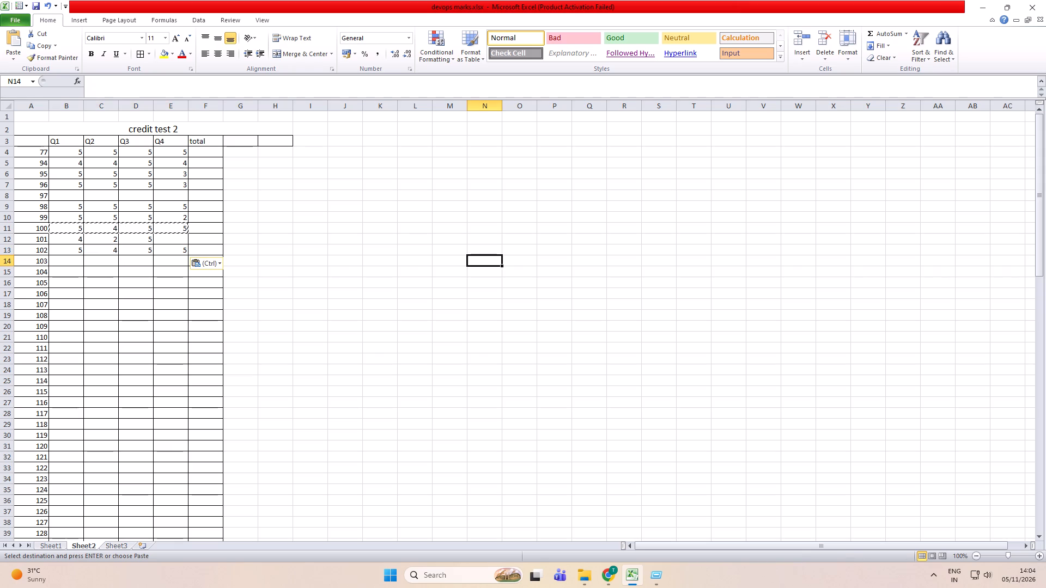
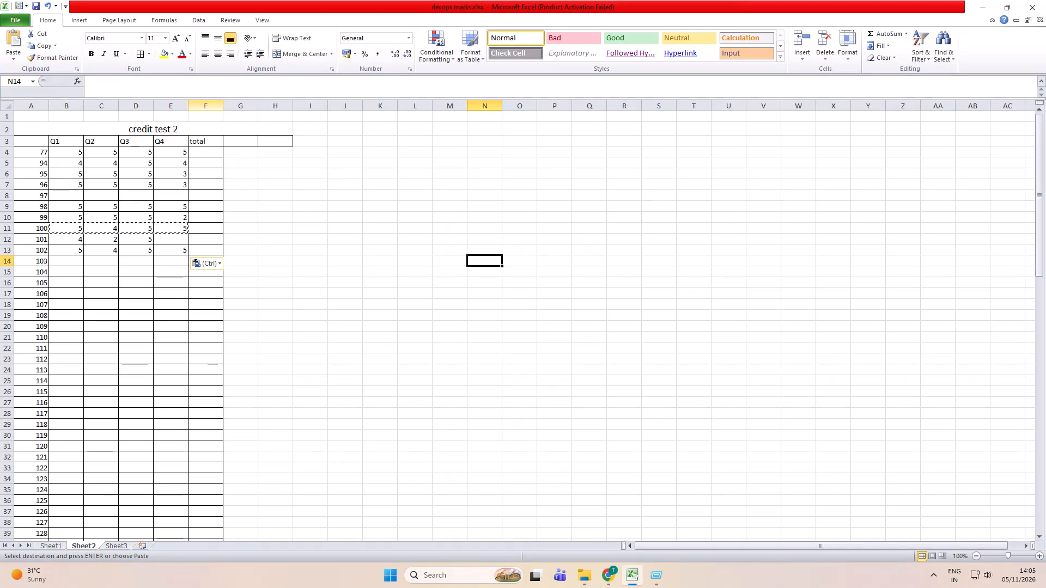
# Save the workbook with the marks entered so far.
pyautogui.click(74, 259)
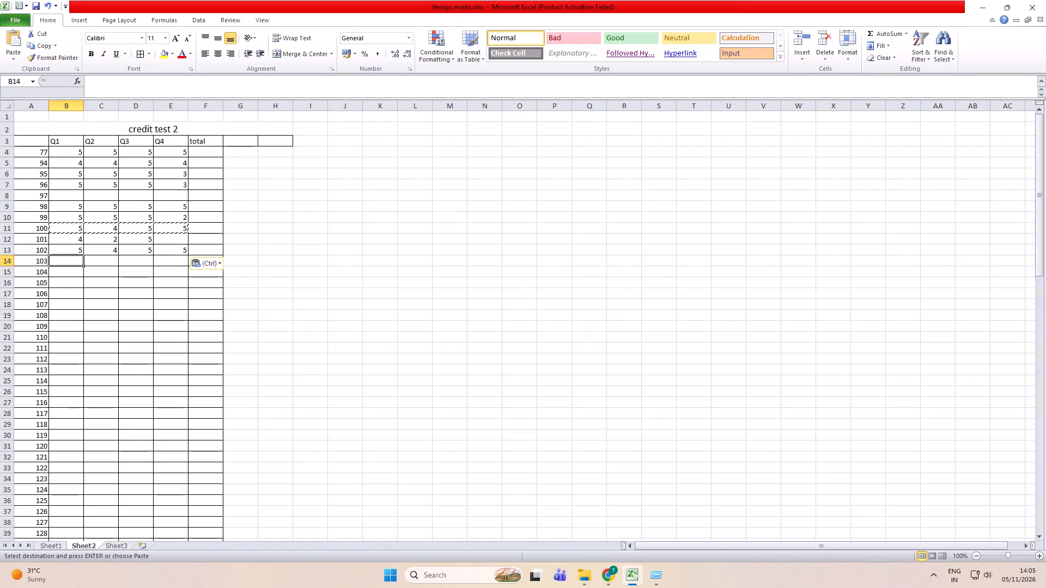
pyautogui.hotkey('ctrl', 's')
pyautogui.hotkey('ctrl', 's')
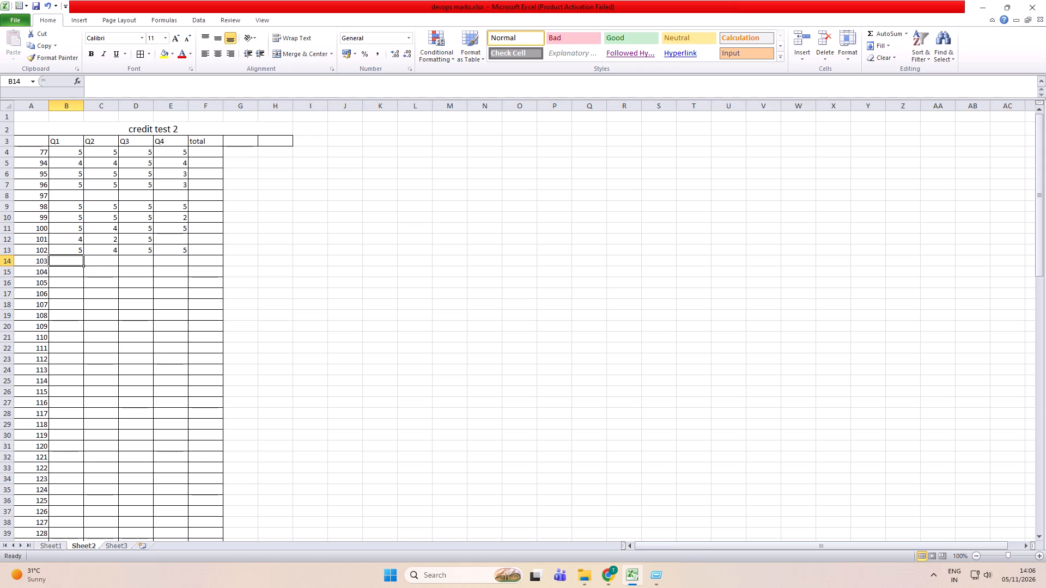
# Enter the marks 5, 3, 4 and 5 for Q1 to Q4 in the row of number 132.
pyautogui.scroll(-1, 74, 259)
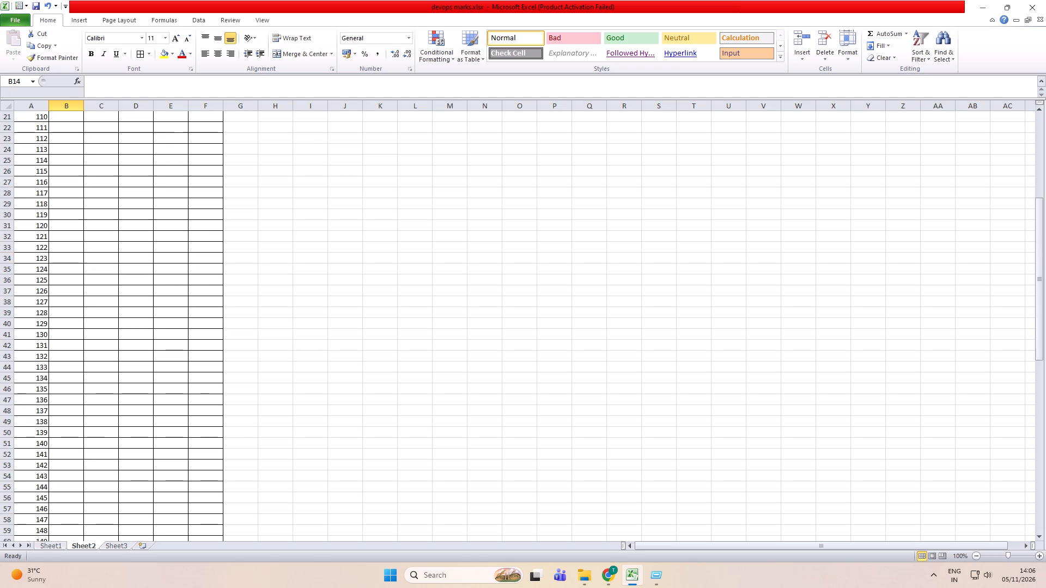
pyautogui.scroll(-1, 74, 259)
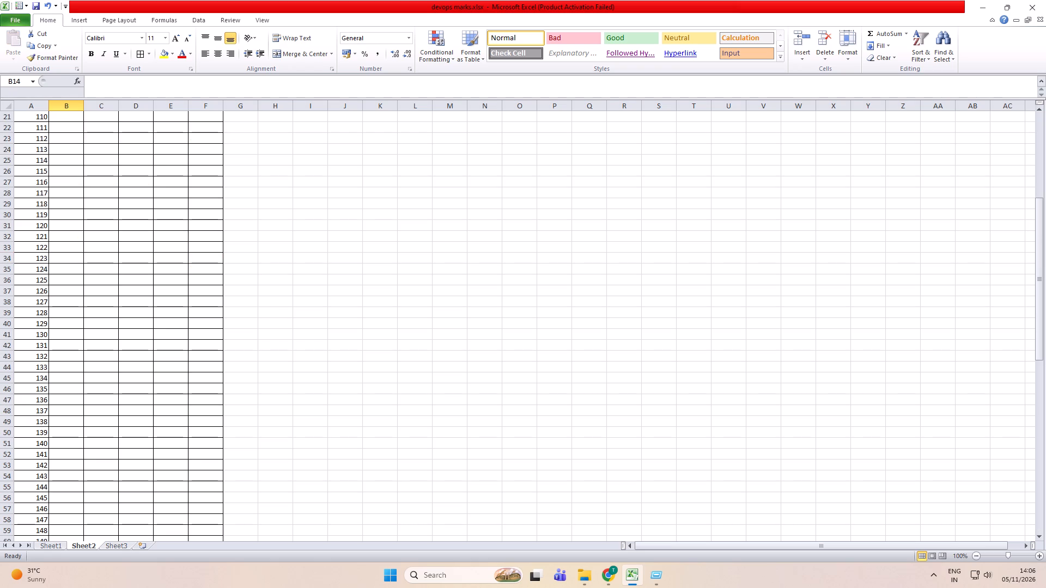
pyautogui.click(64, 359)
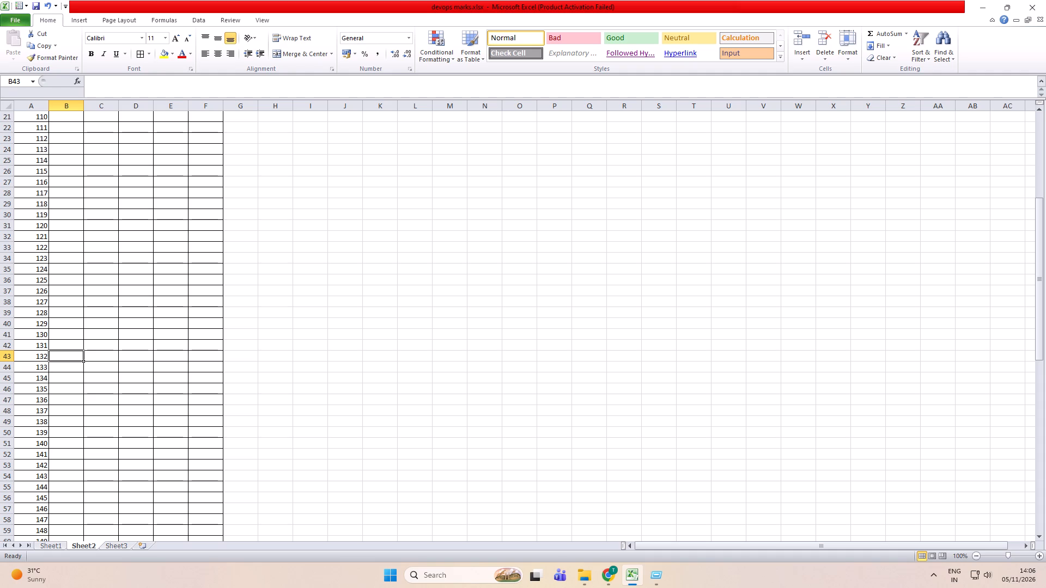
pyautogui.press('5')
pyautogui.press('Right')
pyautogui.press('3')
pyautogui.press('Right')
pyautogui.press('4')
pyautogui.press('Right')
pyautogui.press('5')
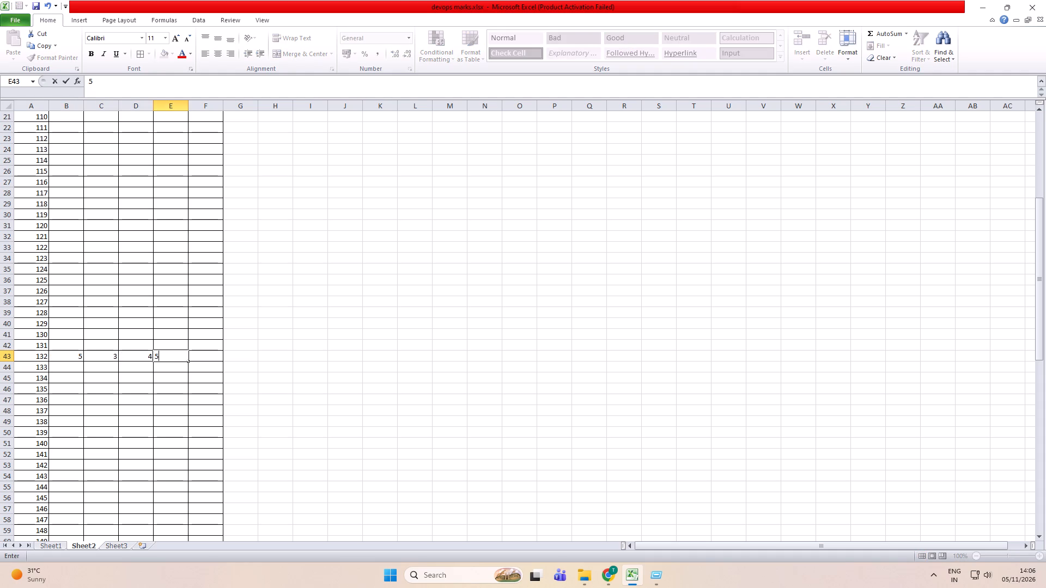
# Enter the marks 4, 5 and 3 for Q1 to Q3 in the row of number 133.
pyautogui.click(79, 371)
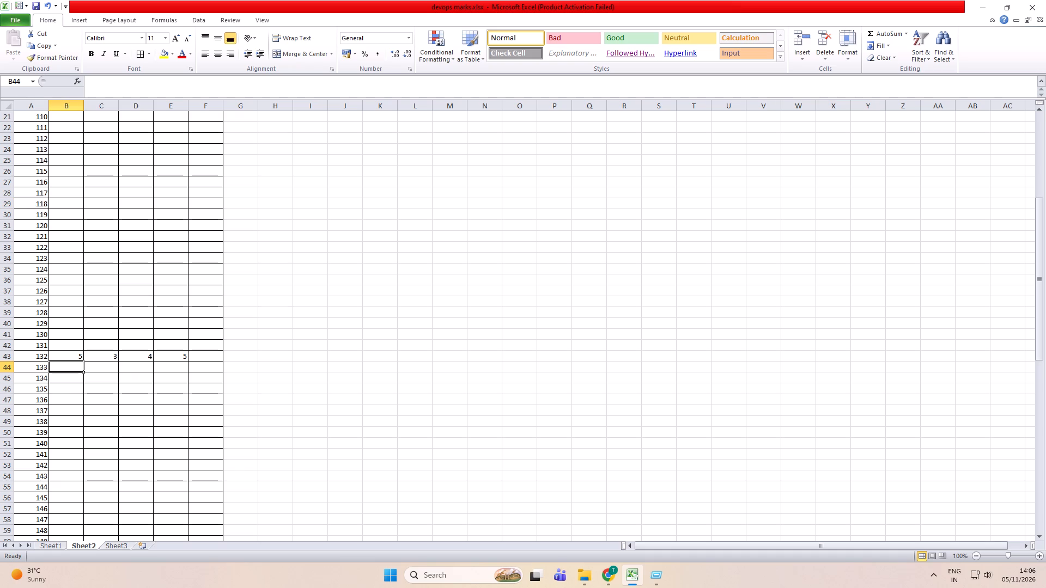
pyautogui.press('4')
pyautogui.press('Right')
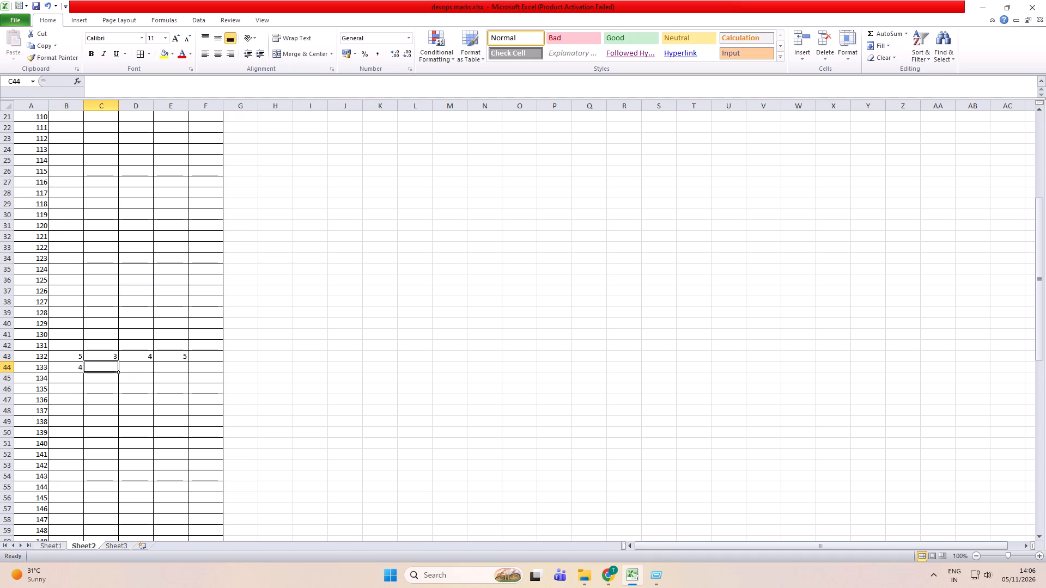
pyautogui.press('5')
pyautogui.press('Right')
pyautogui.press('3')
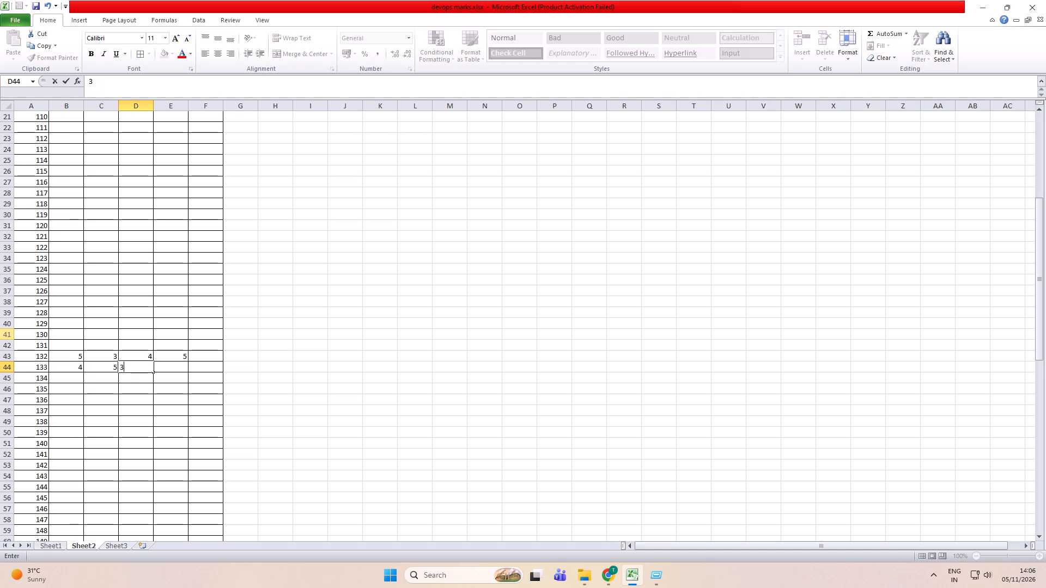
pyautogui.click(64, 381)
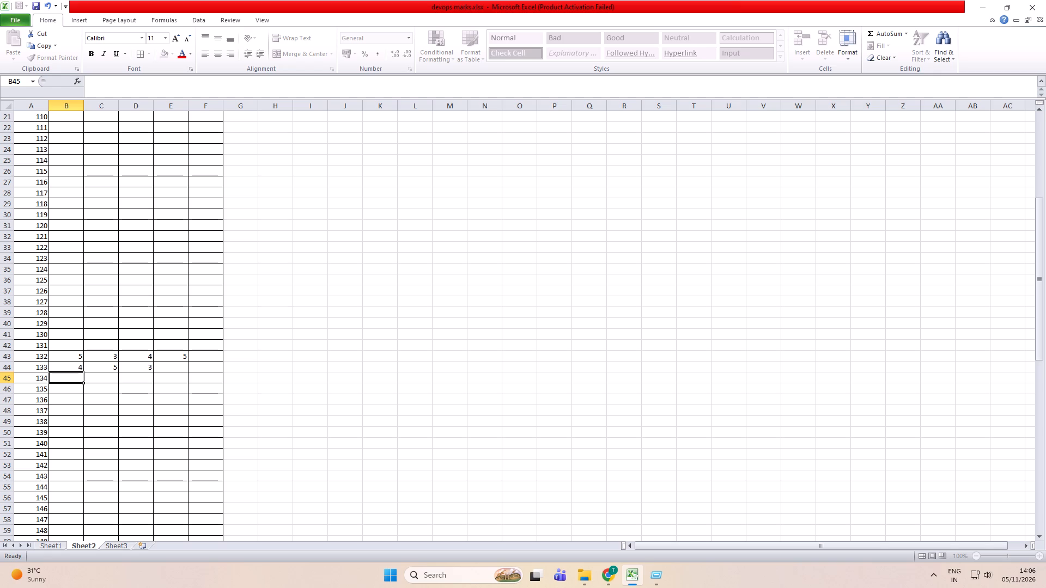
pyautogui.press('4')
pyautogui.press('Right')
pyautogui.press('5')
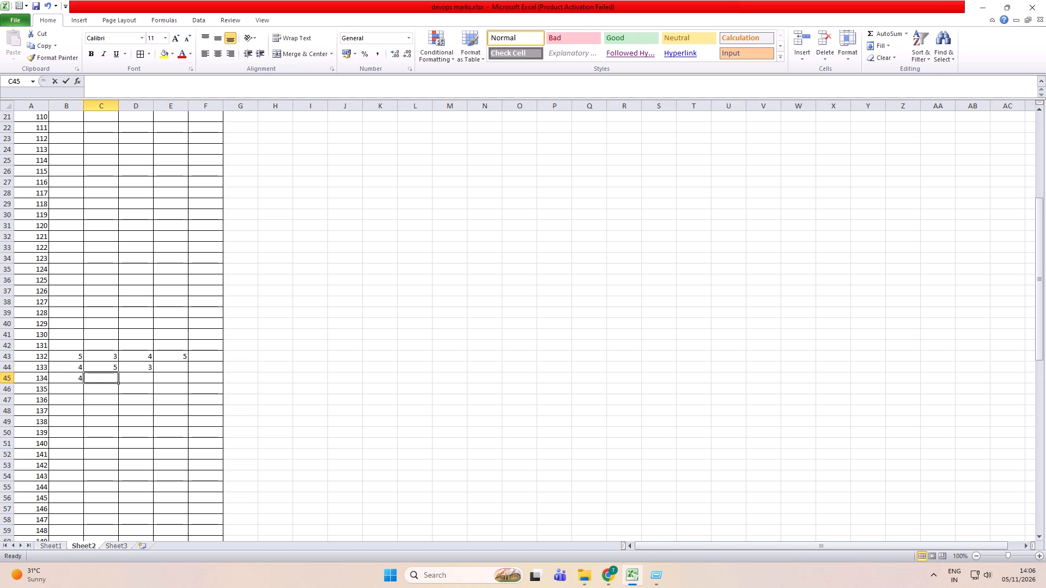
pyautogui.press('Right')
pyautogui.press('Right')
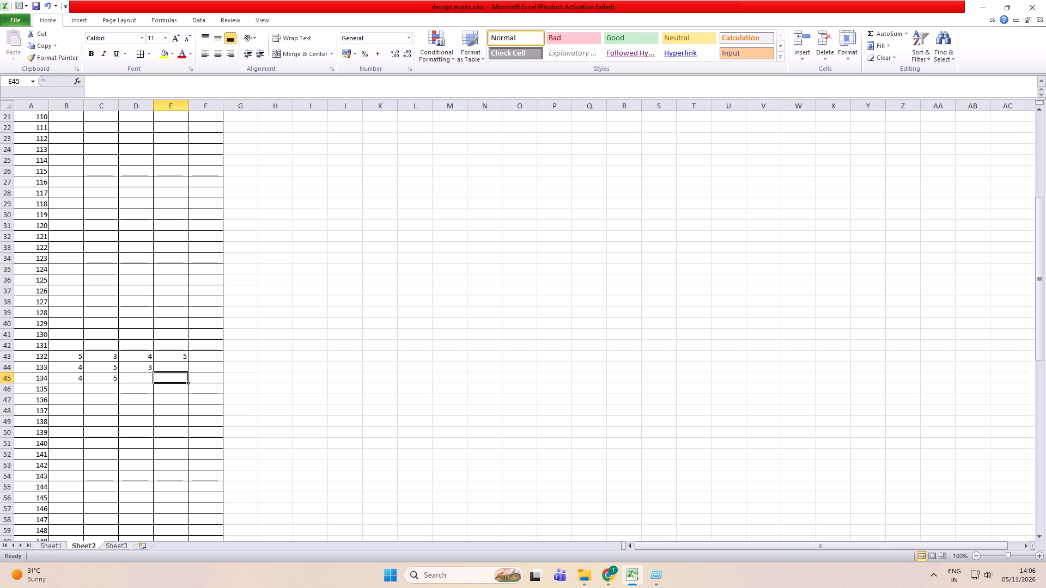
pyautogui.press('5')
pyautogui.press('Down')
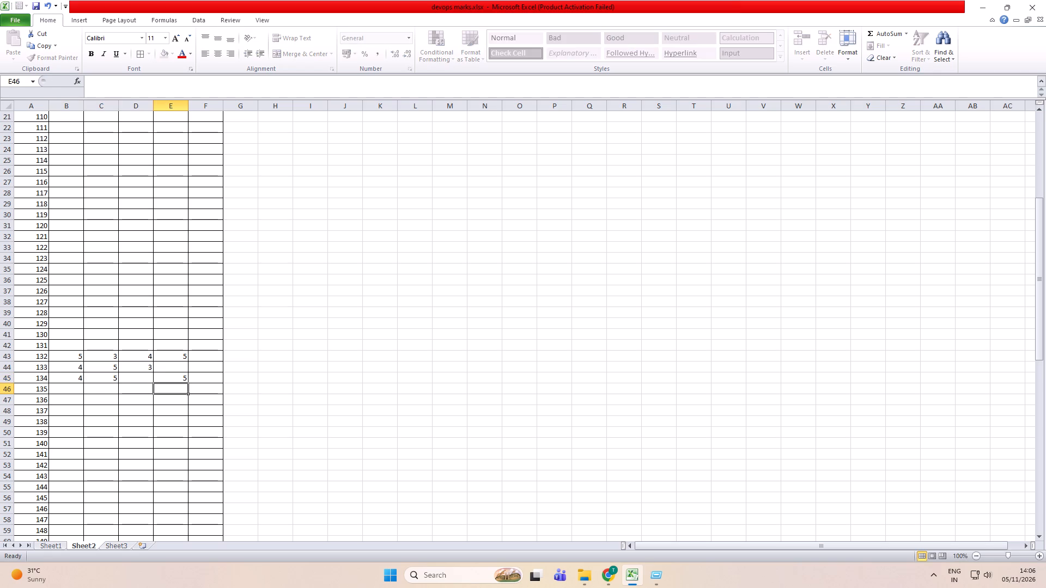
# Skip number 135 and enter the marks 4, 2, 5 and 5 for Q1 to Q4 in the row of number 136.
pyautogui.press('Left')
pyautogui.press('Left')
pyautogui.press('Left')
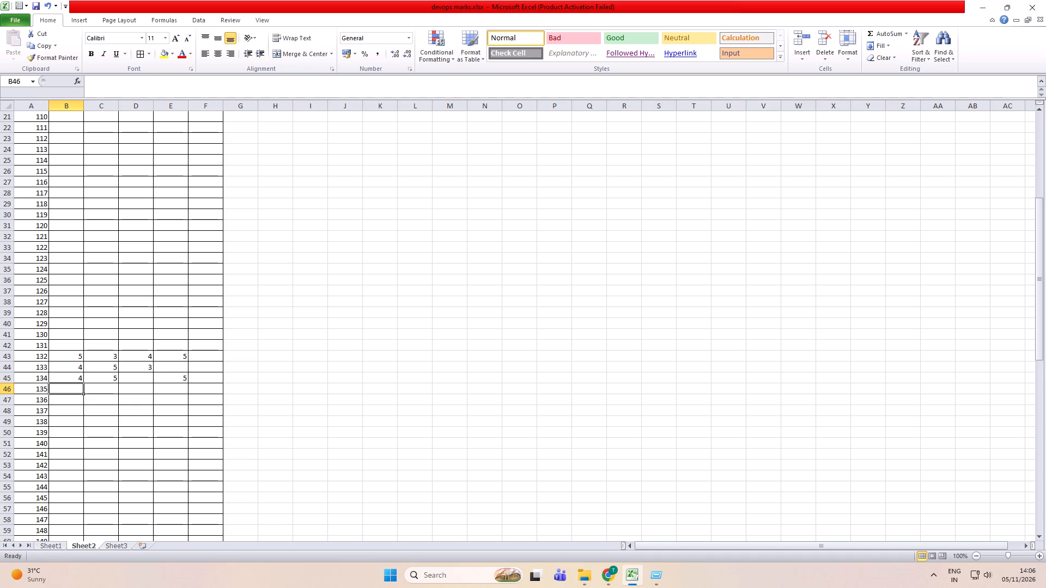
pyautogui.press('Down')
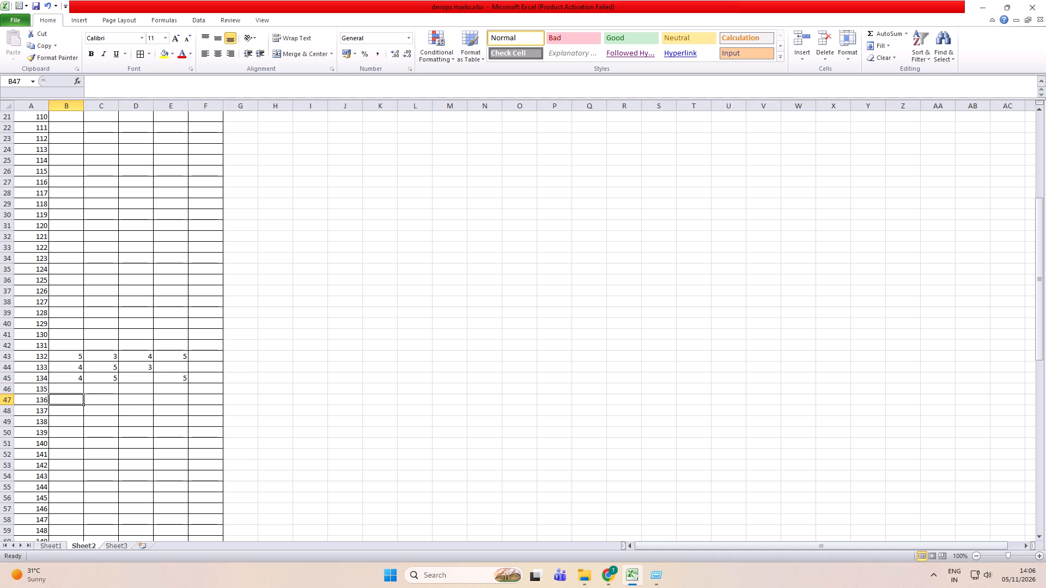
pyautogui.press('4')
pyautogui.press('Right')
pyautogui.press('2')
pyautogui.press('Right')
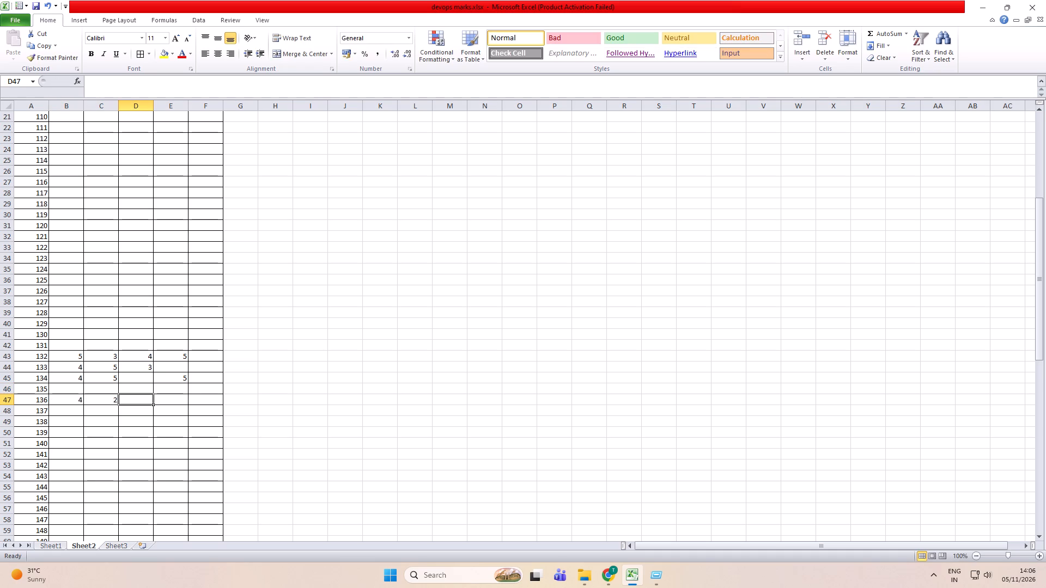
pyautogui.press('5')
pyautogui.press('Right')
pyautogui.press('5')
pyautogui.press('Right')
pyautogui.press('Left')
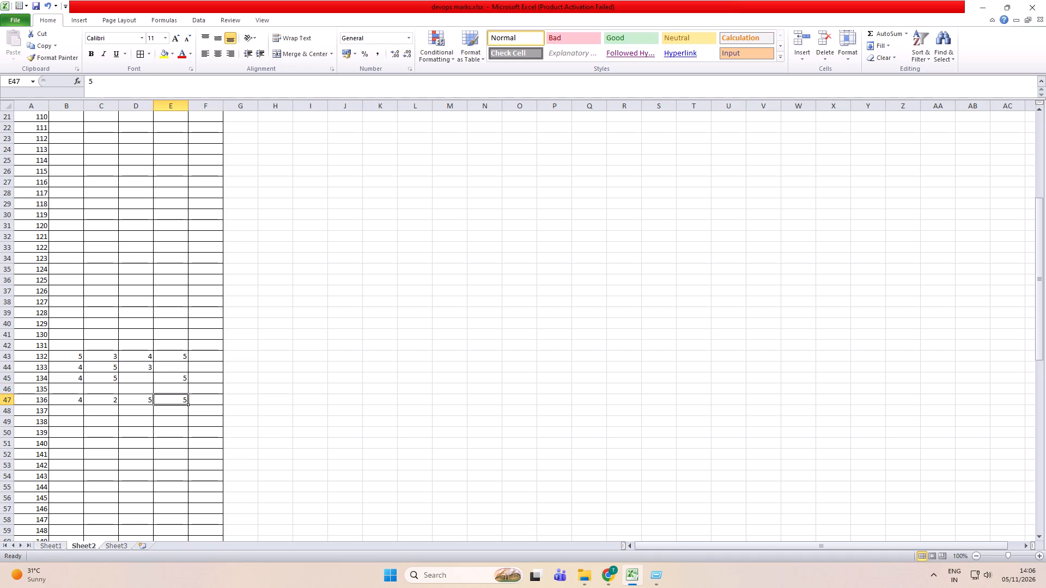
# Enter the marks 5, 3 and 3 for Q1 to Q3 in the row of number 137.
pyautogui.press('Down')
pyautogui.press('Left')
pyautogui.press('Left')
pyautogui.press('Left')
pyautogui.press('Left')
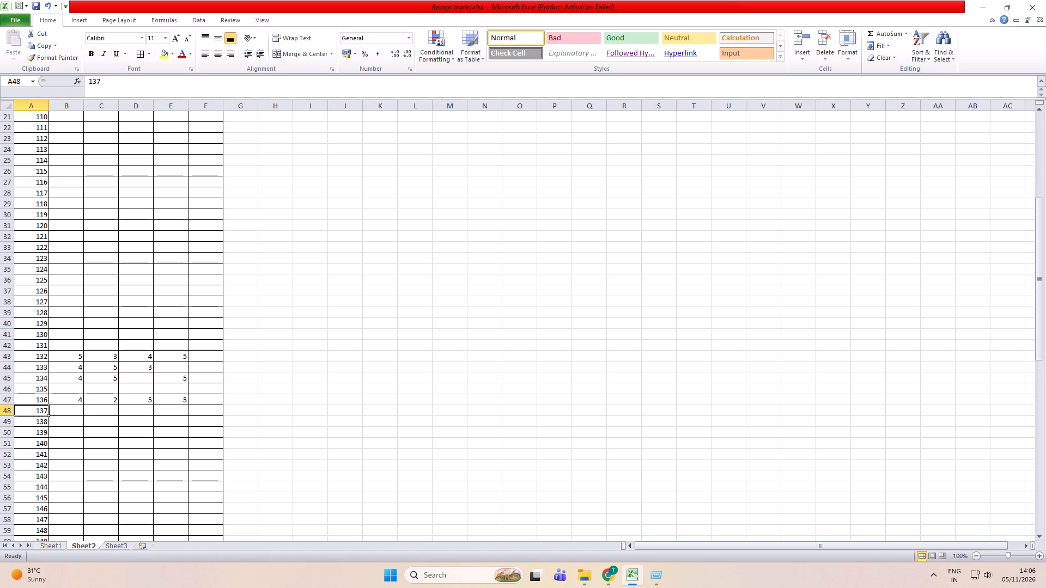
pyautogui.press('Right')
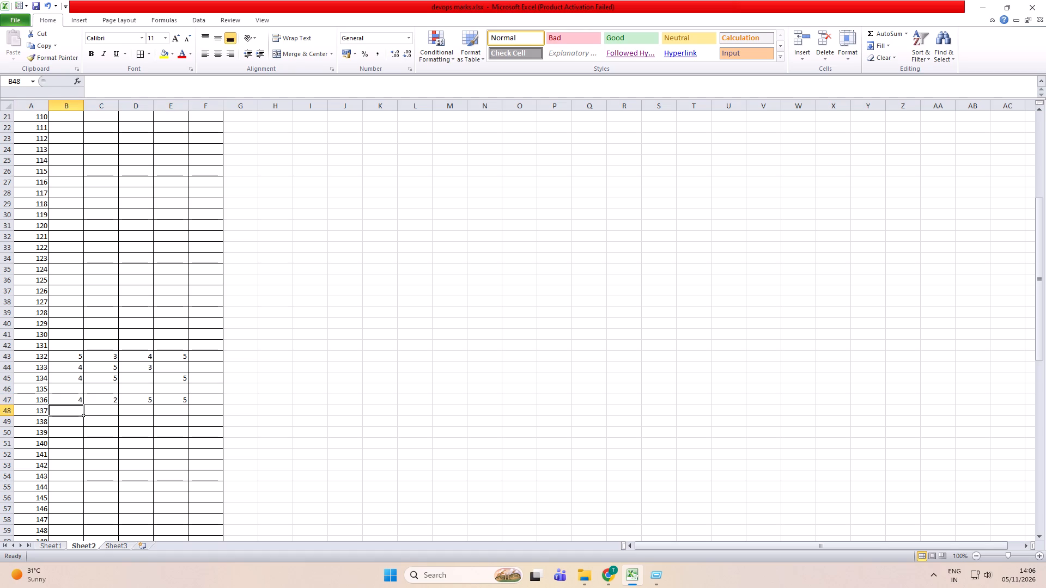
pyautogui.press('5')
pyautogui.press('Right')
pyautogui.press('3')
pyautogui.press('Right')
pyautogui.press('3')
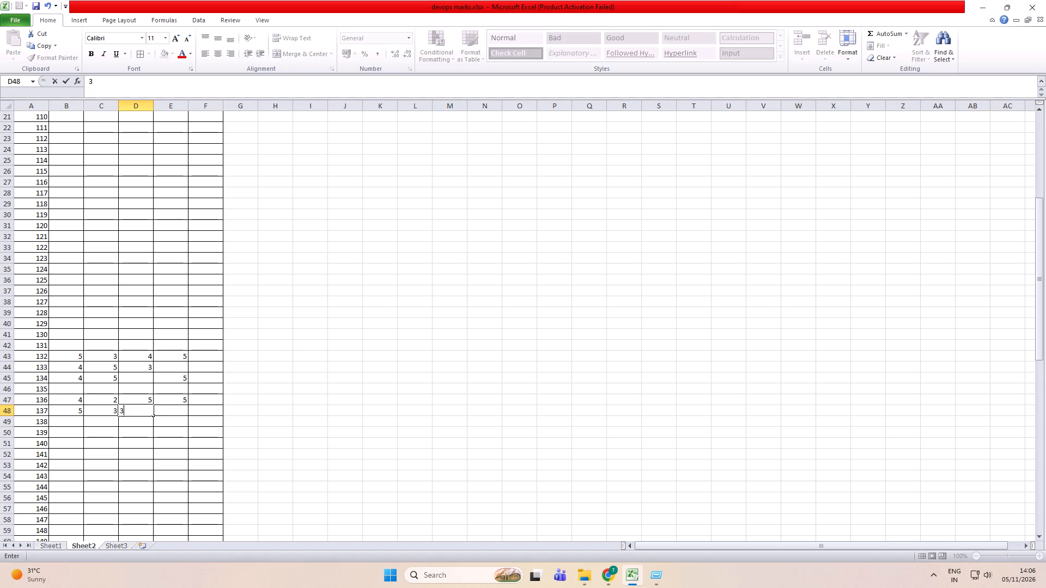
pyautogui.press('Down')
# Enter the marks 5, 5, 4 and 4 for Q1 to Q4 in the row of number 138.
pyautogui.press('Left')
pyautogui.press('Left')
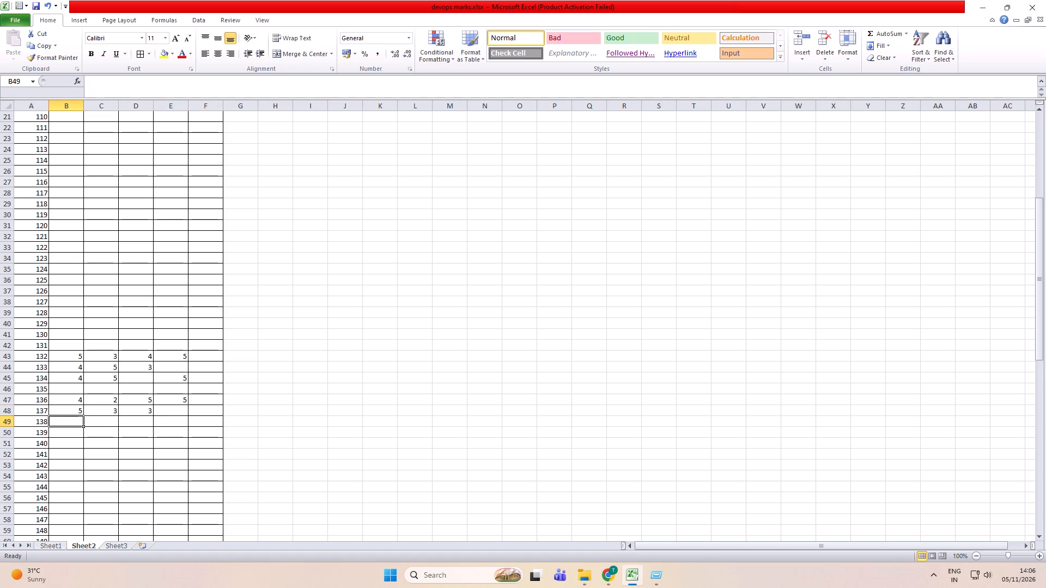
pyautogui.press('5')
pyautogui.press('Right')
pyautogui.press('5')
pyautogui.press('Right')
pyautogui.press('4')
pyautogui.press('Right')
pyautogui.press('4')
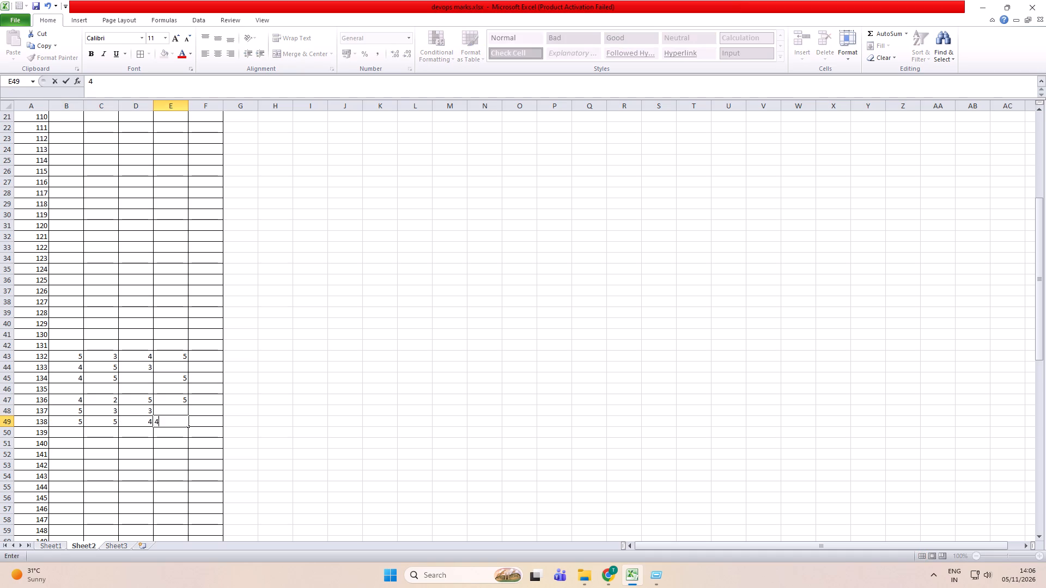
pyautogui.press('Down')
# Skip number 139 and enter the marks 4, 5, 5 and 4 for Q1 to Q4 in the row of number 140.
pyautogui.press('Left')
pyautogui.press('Left')
pyautogui.press('Left')
pyautogui.press('Down')
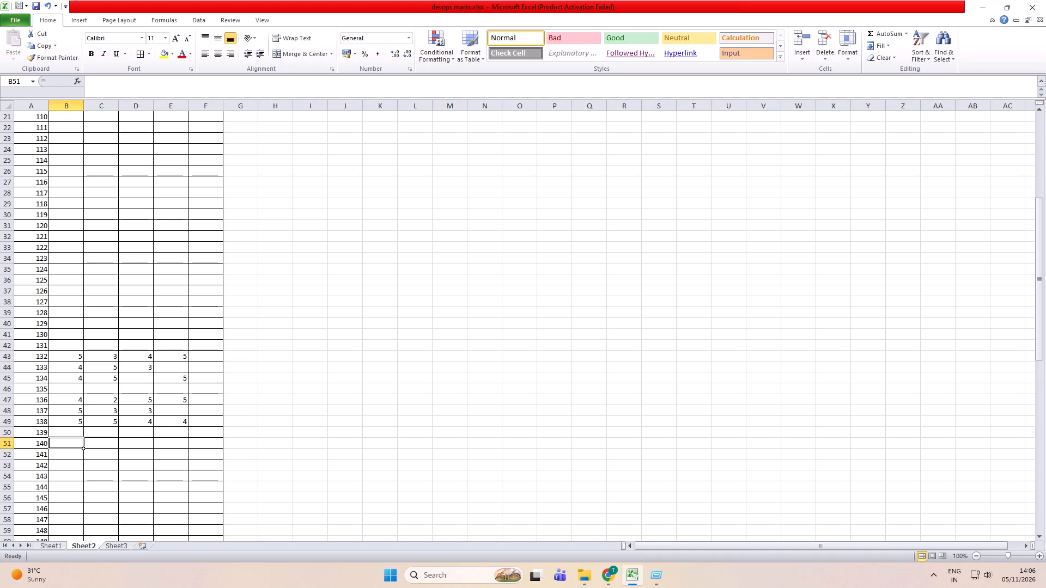
pyautogui.press('5')
pyautogui.press('BackSpace')
pyautogui.press('4')
pyautogui.press('Right')
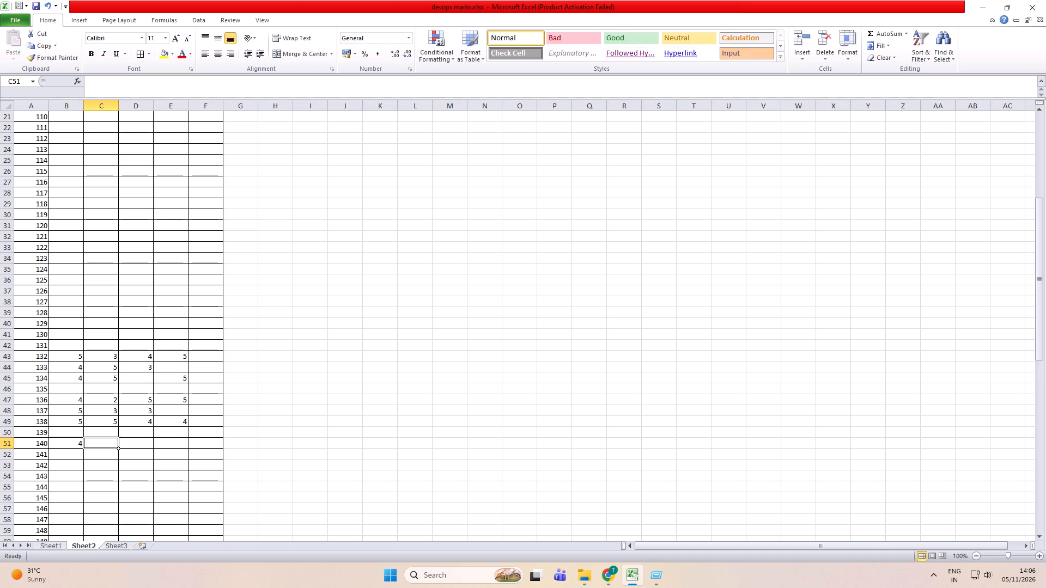
pyautogui.press('5')
pyautogui.press('Right')
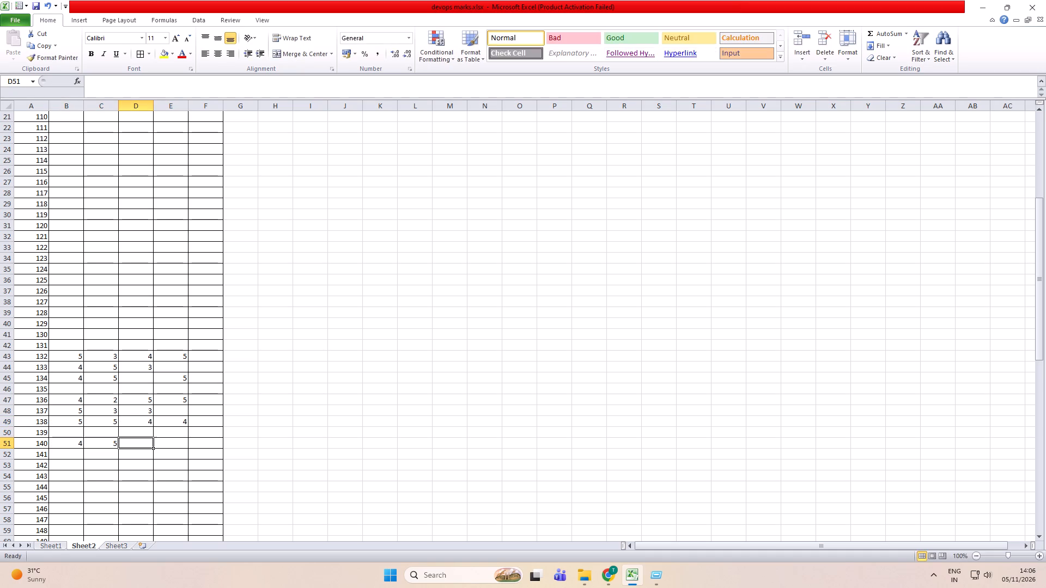
pyautogui.press('5')
pyautogui.press('Right')
pyautogui.press('4')
pyautogui.press('Down')
# Skip number 141 and enter the marks 5 for Q1 and 2 for Q2 in the row of number 142.
pyautogui.press('Left')
pyautogui.press('Left')
pyautogui.press('Left')
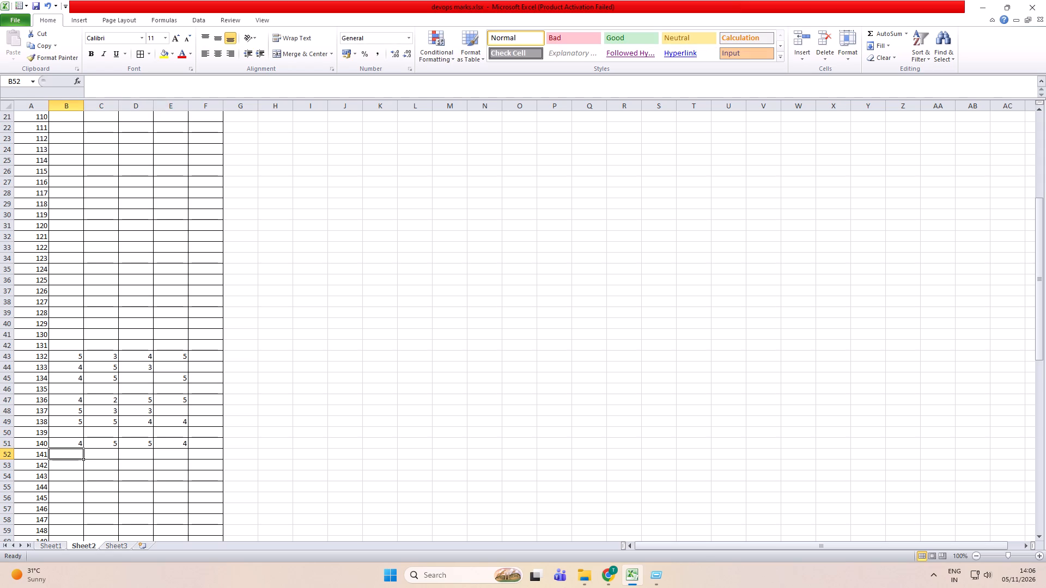
pyautogui.press('Down')
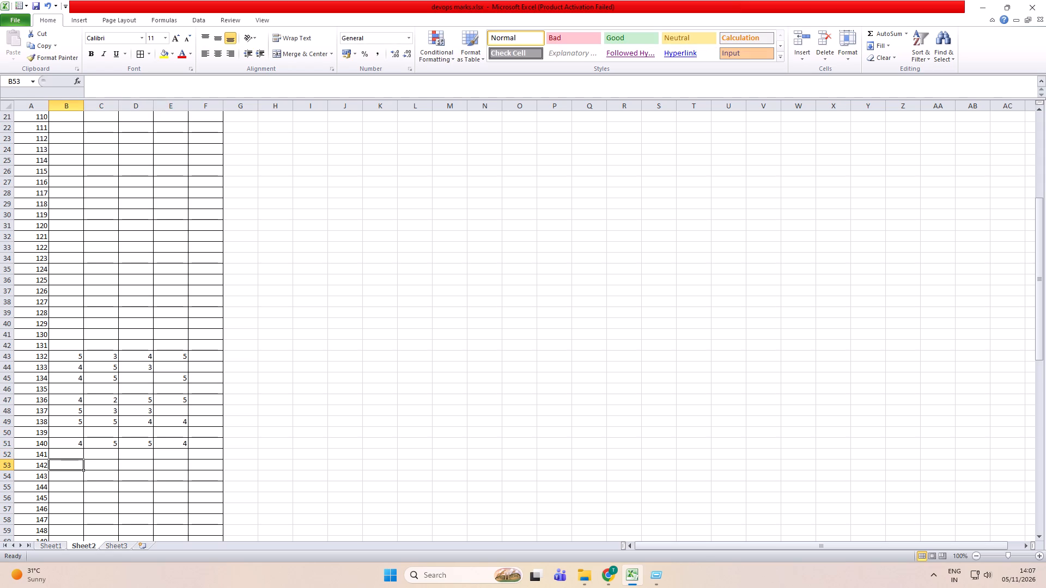
pyautogui.press('5')
pyautogui.press('Right')
pyautogui.press('2')
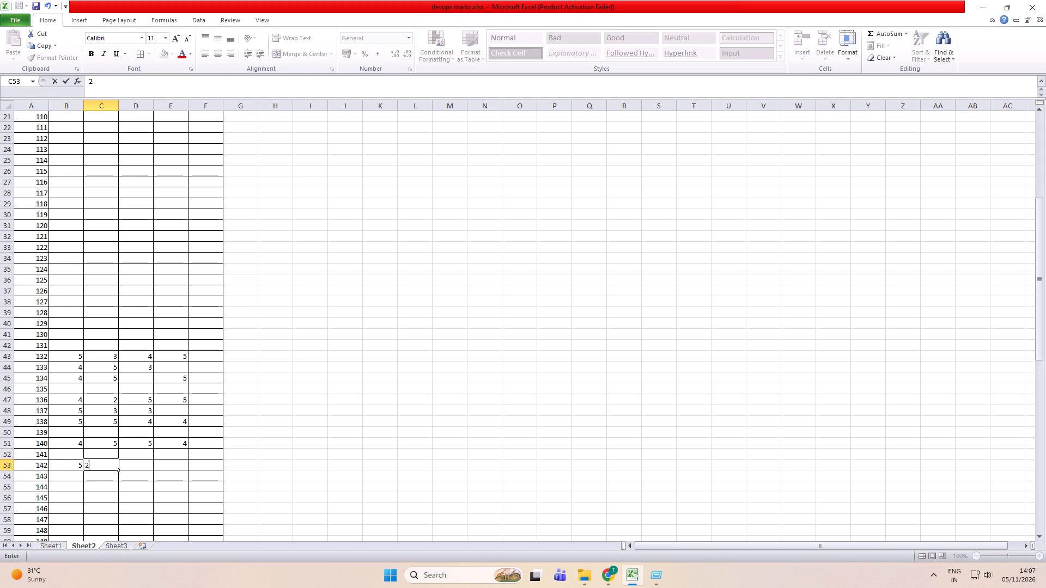
pyautogui.press('Down')
# Skip number 143 and enter the marks 5, 5, 4 and 5 for Q1 to Q4 in the row of number 144.
pyautogui.press('Left')
pyautogui.press('Down')
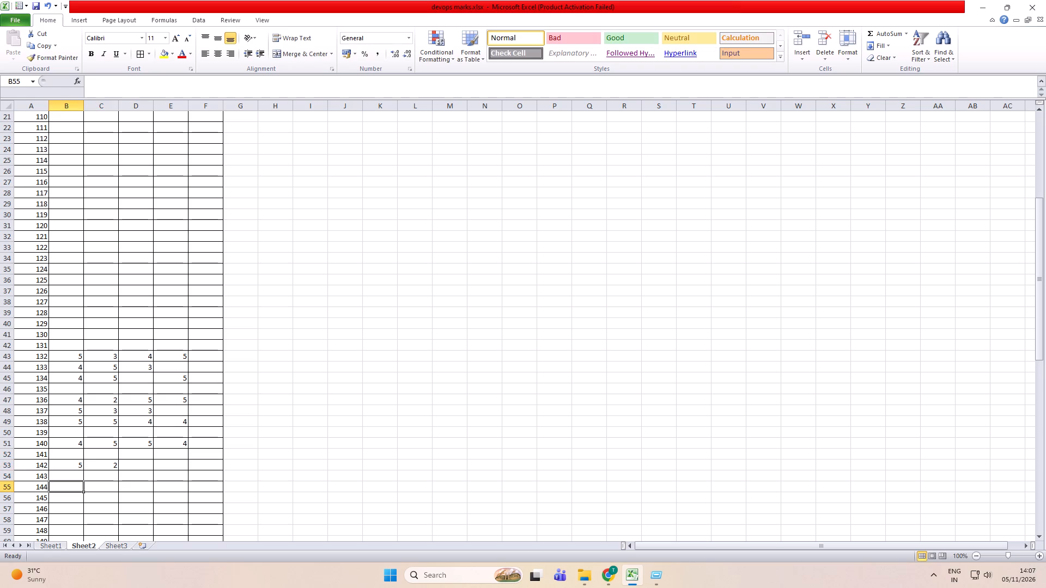
pyautogui.press('5')
pyautogui.press('Right')
pyautogui.press('5')
pyautogui.press('Right')
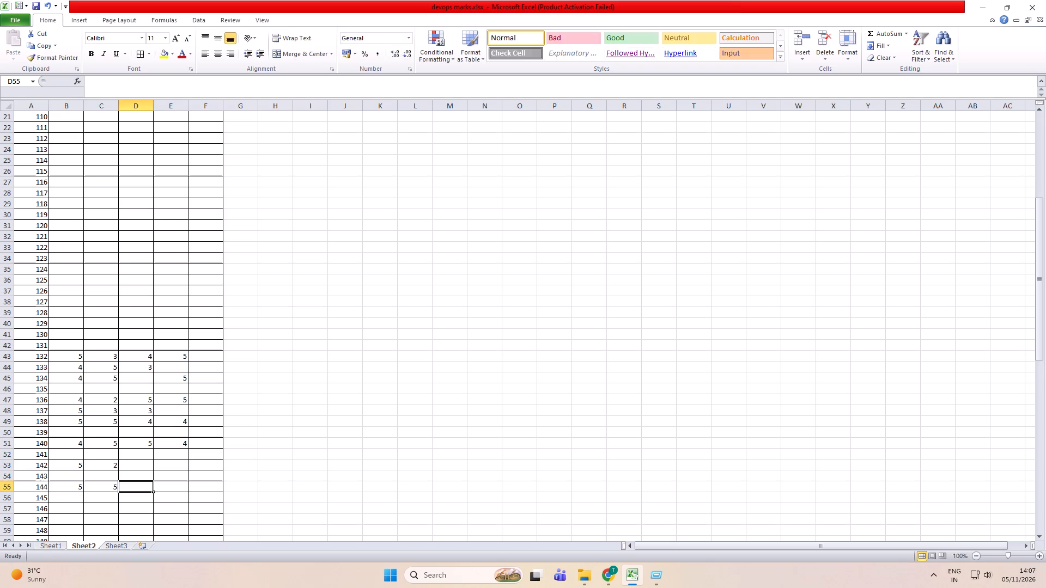
pyautogui.press('4')
pyautogui.press('Right')
pyautogui.press('5')
pyautogui.press('Down')
# Enter the marks 5, 5, 4 and 4 for Q1 to Q4 in the row of number 145.
pyautogui.press('Left')
pyautogui.press('Left')
pyautogui.press('Left')
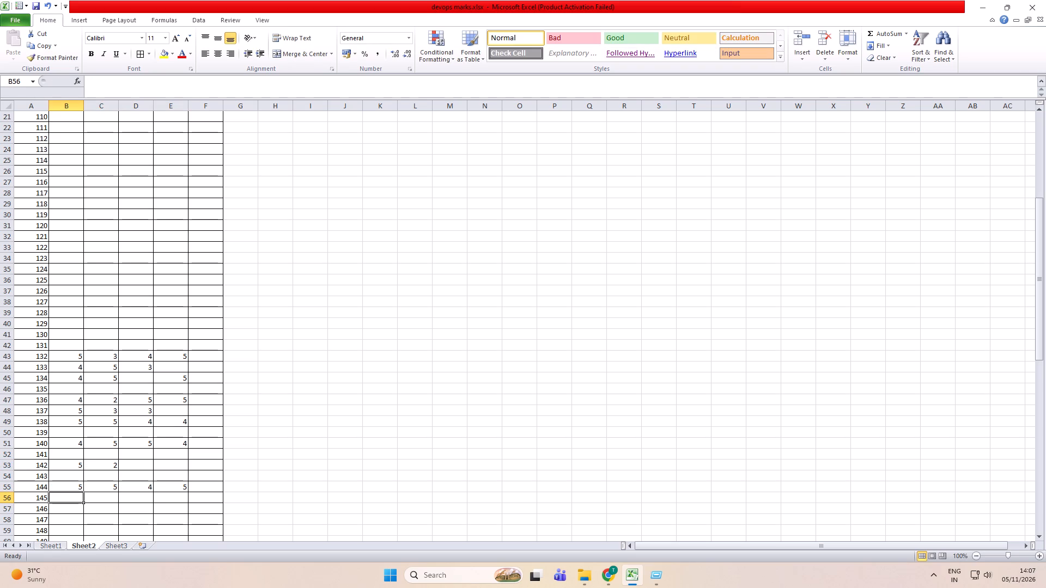
pyautogui.press('5')
pyautogui.press('Right')
pyautogui.press('5')
pyautogui.press('Right')
pyautogui.press('4')
pyautogui.press('Right')
pyautogui.press('4')
pyautogui.press('Right')
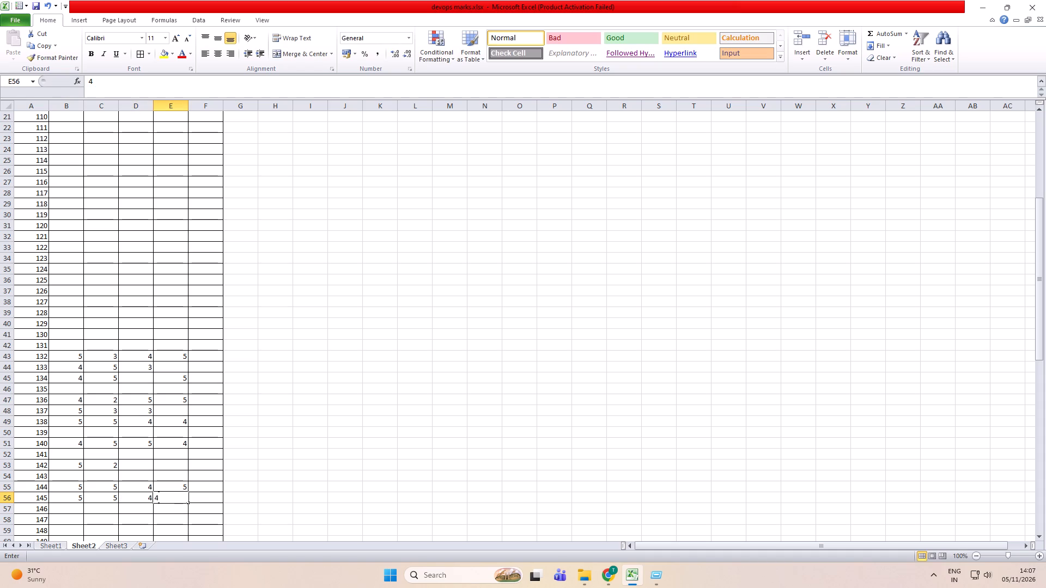
# Enter the marks 4, 5, 5 and 5 for Q1 to Q4 in the row of number 146.
pyautogui.press('Down')
pyautogui.press('Left')
pyautogui.press('Left')
pyautogui.press('Left')
pyautogui.press('Left')
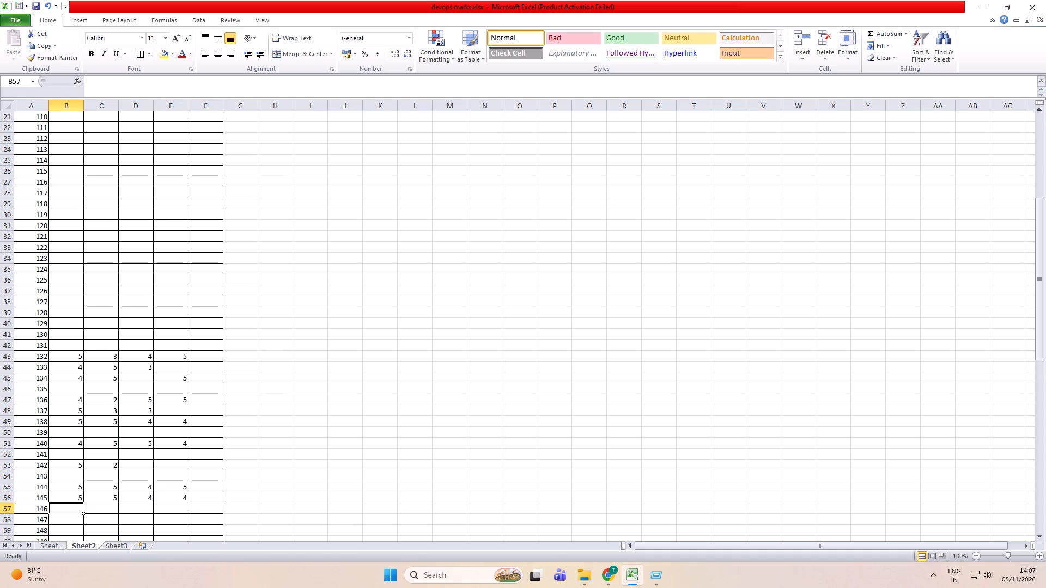
pyautogui.press('4')
pyautogui.press('Right')
pyautogui.press('5')
pyautogui.press('Right')
pyautogui.press('5')
pyautogui.press('Right')
pyautogui.press('5')
pyautogui.press('Right')
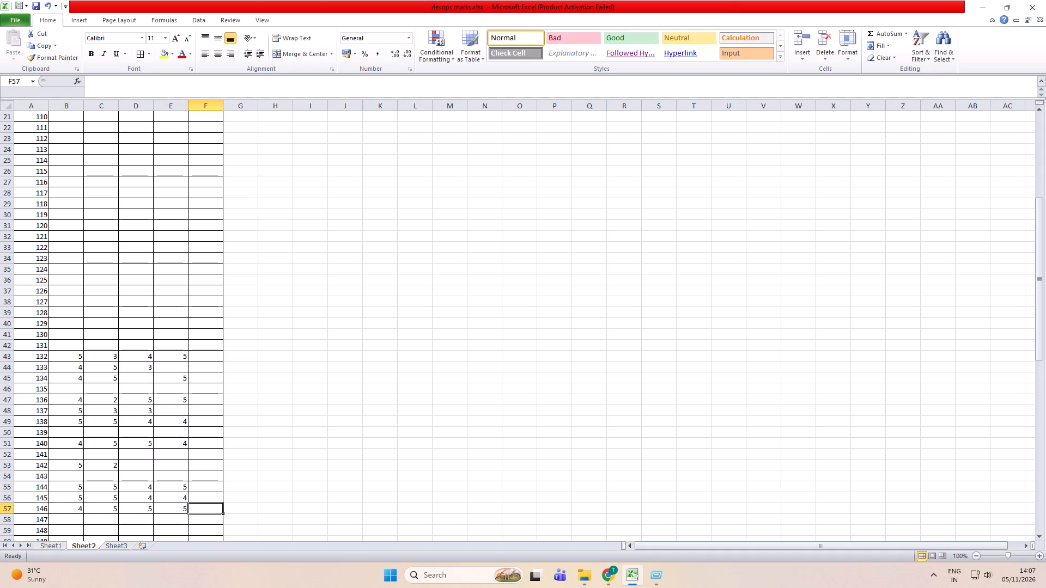
# Skip number 147 and enter the marks 5, 4, 5 and 3 for Q1 to Q4 in the row of number 148.
pyautogui.press('Down')
pyautogui.press('Down')
pyautogui.press('Left')
pyautogui.press('Left')
pyautogui.press('Left')
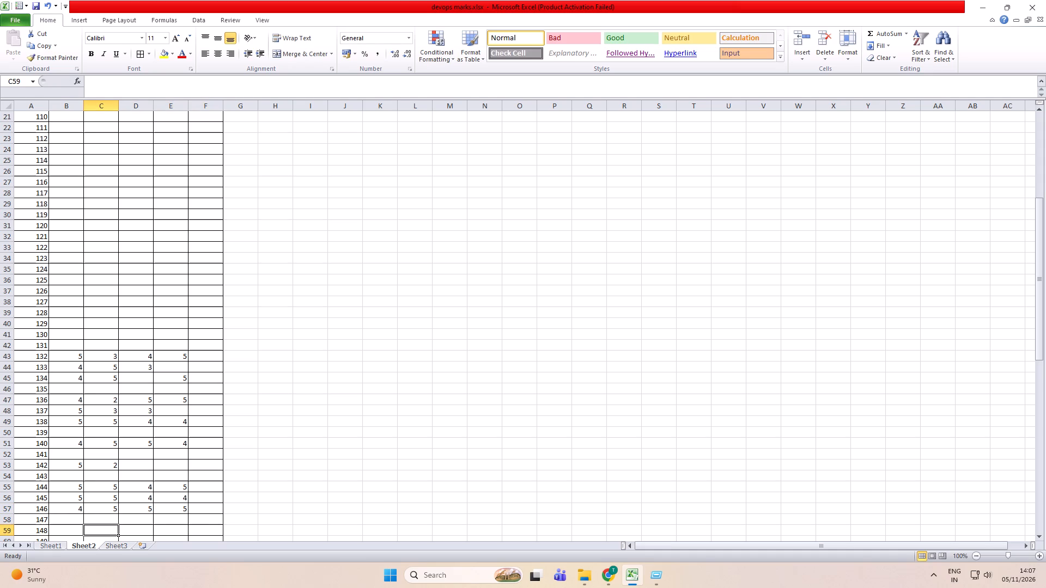
pyautogui.press('Left')
pyautogui.press('5')
pyautogui.press('Right')
pyautogui.press('4')
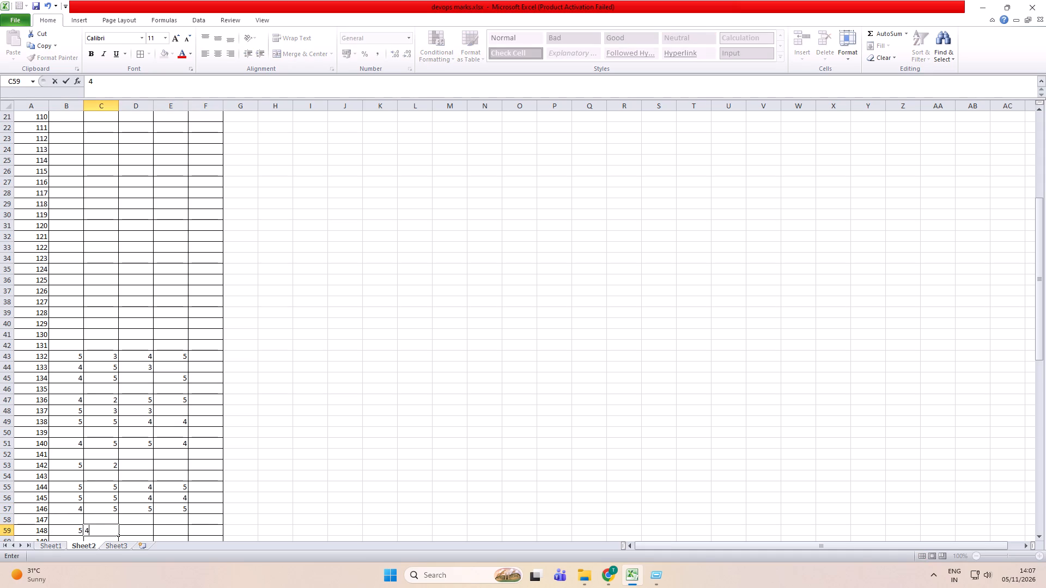
pyautogui.press('Right')
pyautogui.press('5')
pyautogui.press('Right')
pyautogui.press('3')
pyautogui.press('Down')
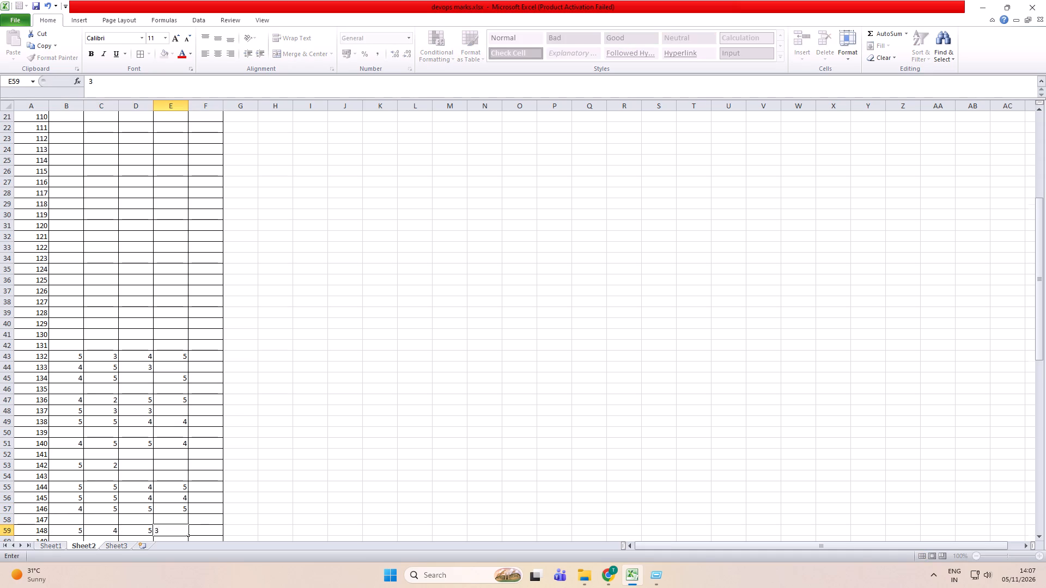
# Enter the marks 4, 5, 4 and 2 for Q1 to Q4 in the row of number 149.
pyautogui.press('Left')
pyautogui.press('Left')
pyautogui.press('Left')
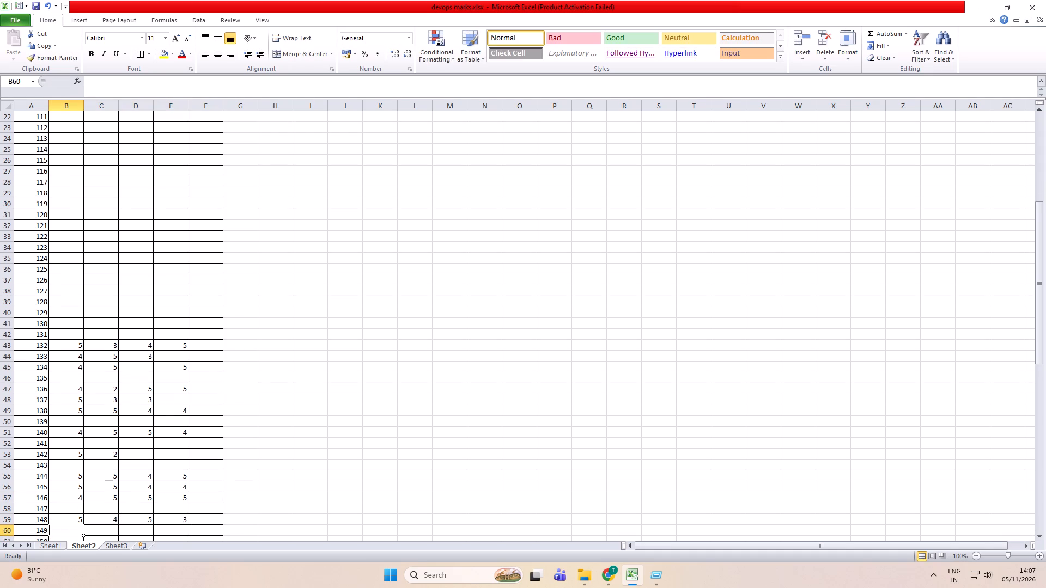
pyautogui.press('4')
pyautogui.press('Right')
pyautogui.press('5')
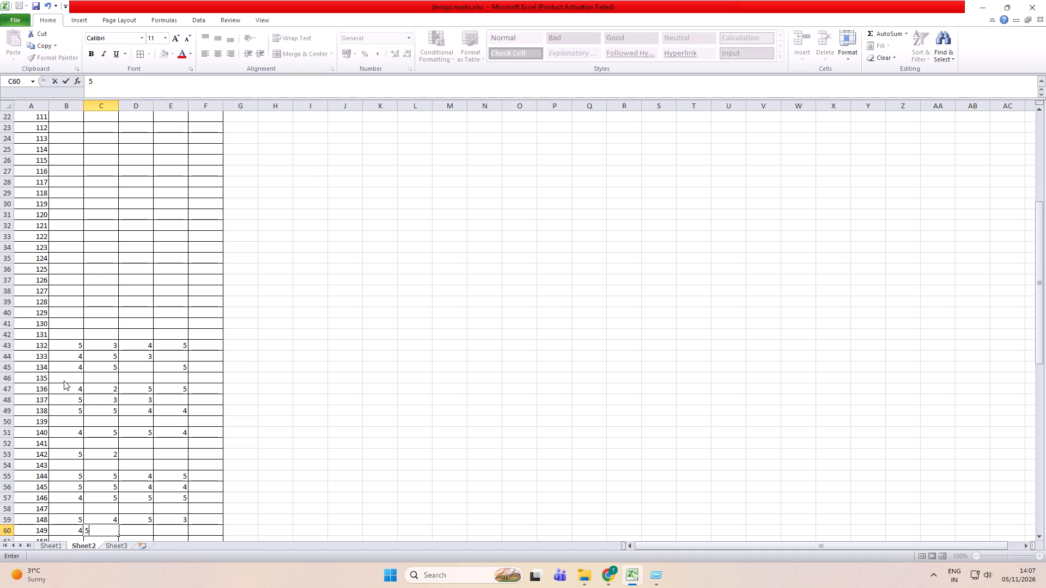
pyautogui.press('Right')
pyautogui.press('4')
pyautogui.press('Right')
pyautogui.press('2')
pyautogui.press('Down')
pyautogui.press('Left')
pyautogui.press('Left')
pyautogui.press('Left')
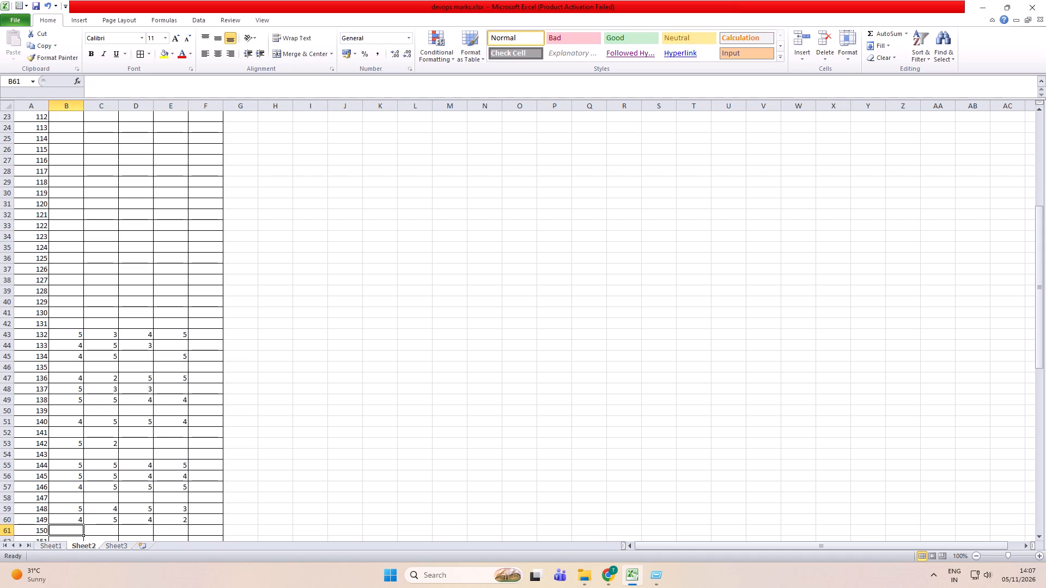
# Save the workbook.
pyautogui.hotkey('ctrl', 's')
# Enter the marks 4, 4, 4 and 3 for Q1 to Q4 in the row of number 150.
pyautogui.press('4')
pyautogui.press('Right')
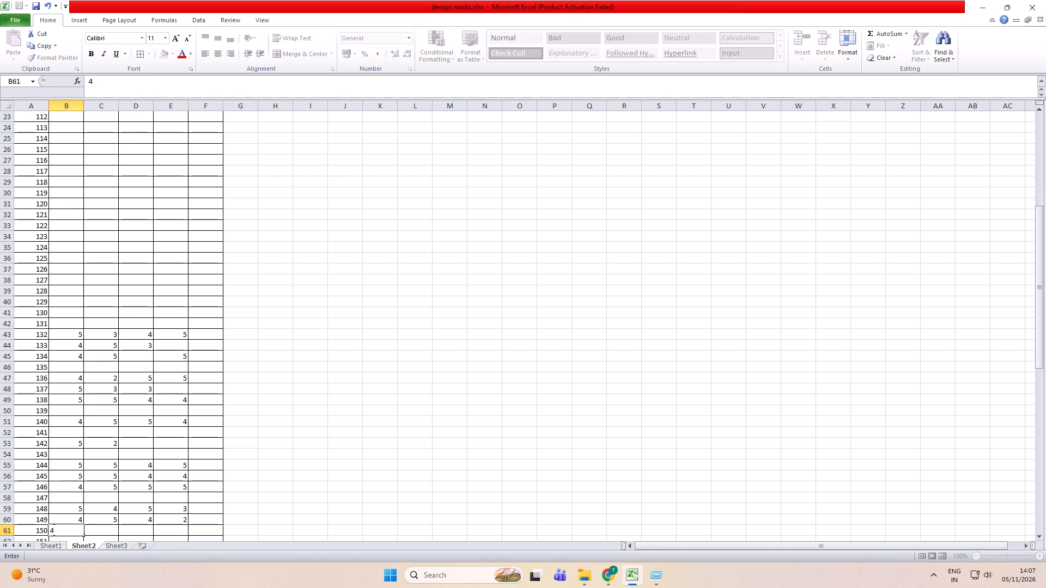
pyautogui.press('4')
pyautogui.press('Right')
pyautogui.press('4')
pyautogui.press('Right')
pyautogui.press('3')
pyautogui.press('Down')
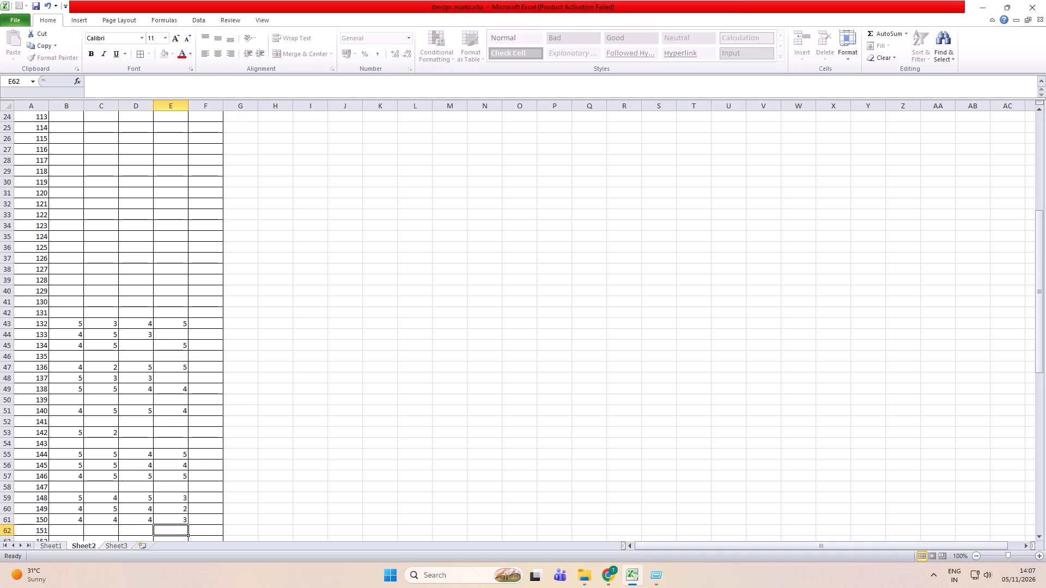
# Enter the marks 4, 3, 4 and 5 for Q1 to Q4 in the row of number 151.
pyautogui.press('Left')
pyautogui.press('Left')
pyautogui.press('Left')
pyautogui.scroll(-2, 64, 381)
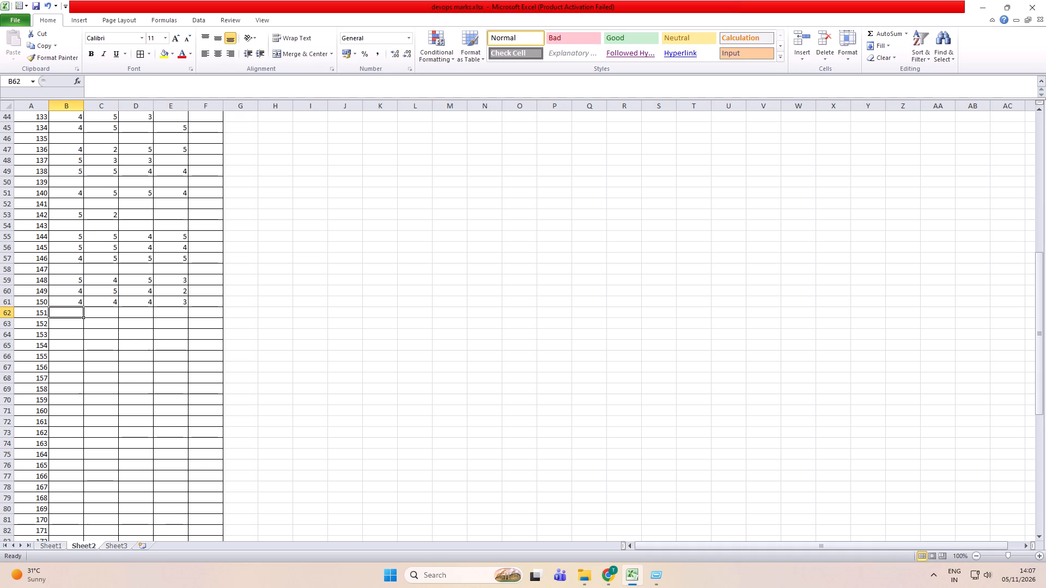
pyautogui.press('4')
pyautogui.press('Right')
pyautogui.press('3')
pyautogui.press('Right')
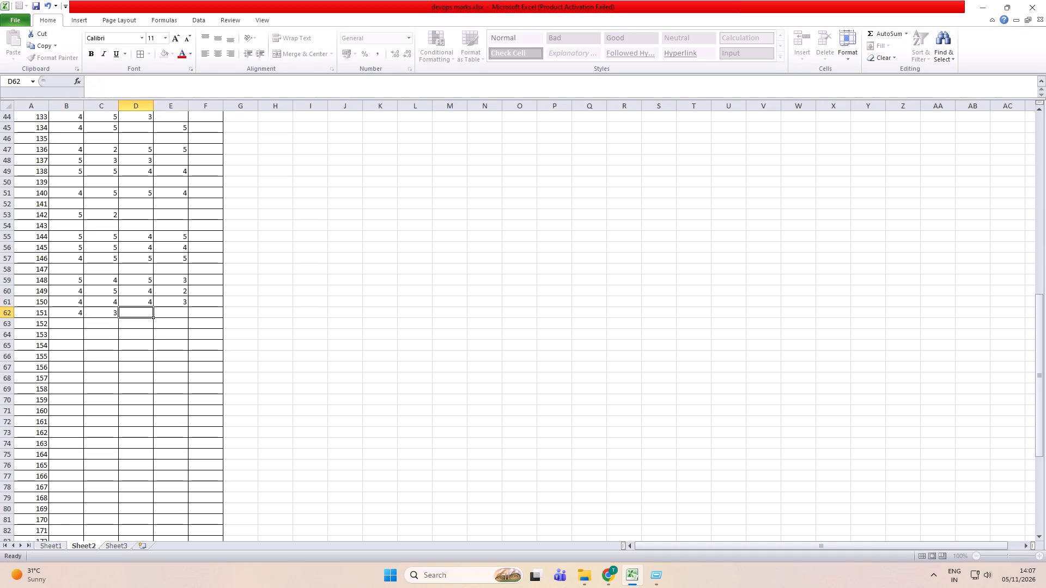
pyautogui.press('4')
pyautogui.press('Right')
pyautogui.press('5')
pyautogui.press('Down')
# Skip number 152 and enter the marks 5, 1, 4 and 5 for Q1 to Q4 in the row of number 153.
pyautogui.press('Left')
pyautogui.press('Left')
pyautogui.press('Left')
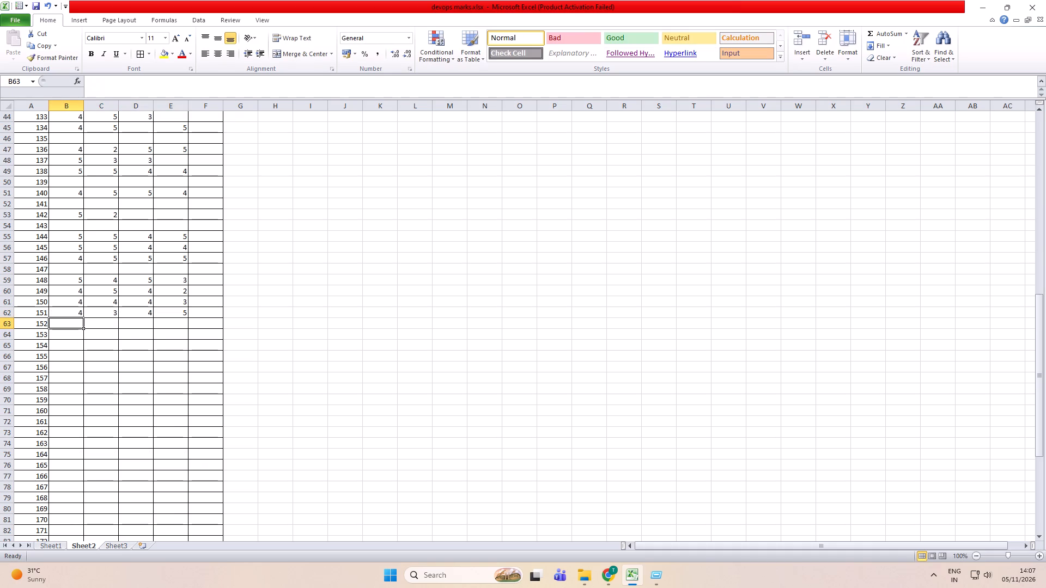
pyautogui.press('Down')
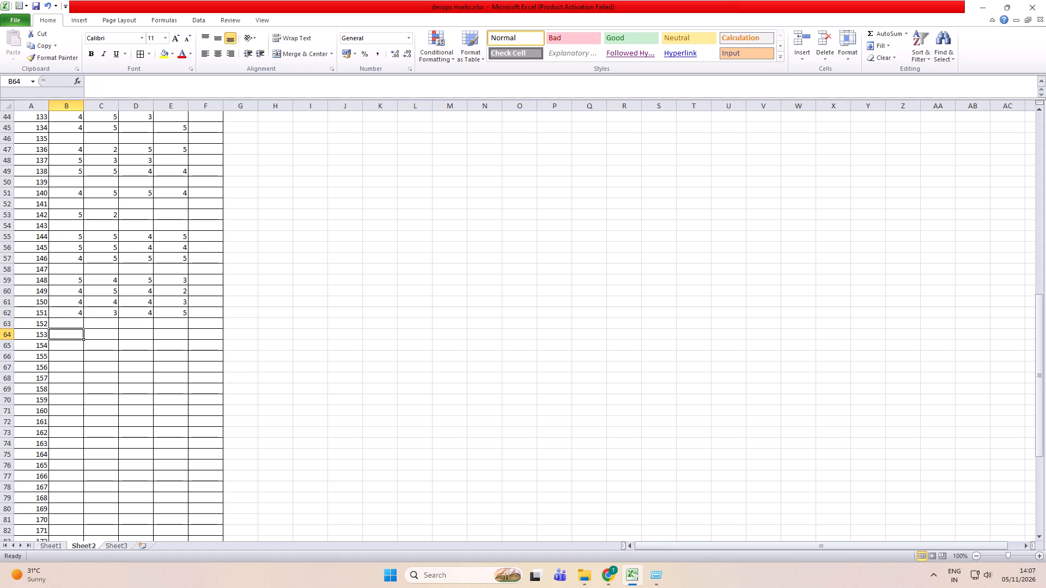
pyautogui.press('5')
pyautogui.press('Right')
pyautogui.write('15')
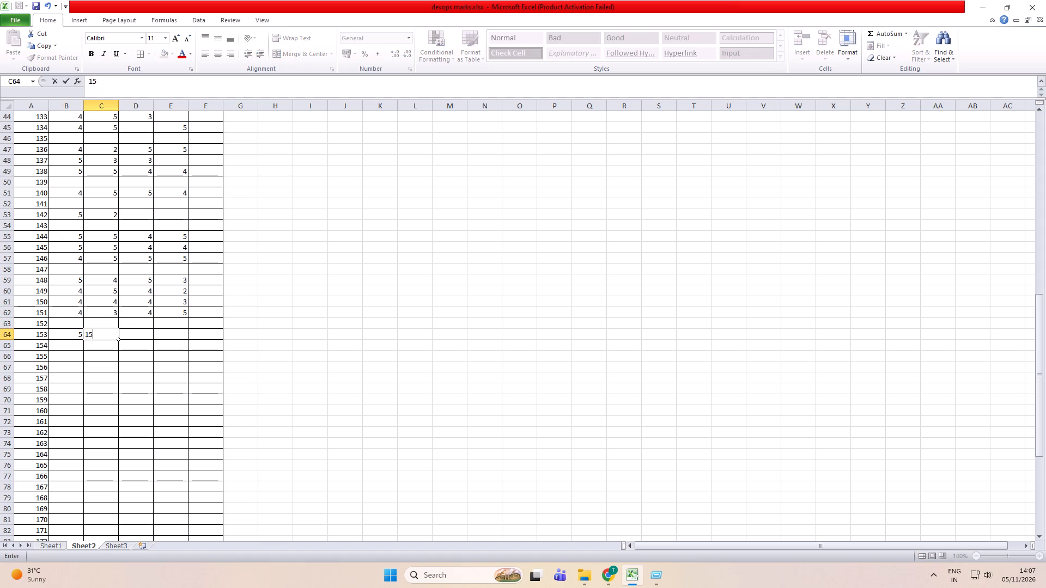
pyautogui.press('BackSpace')
pyautogui.press('Right')
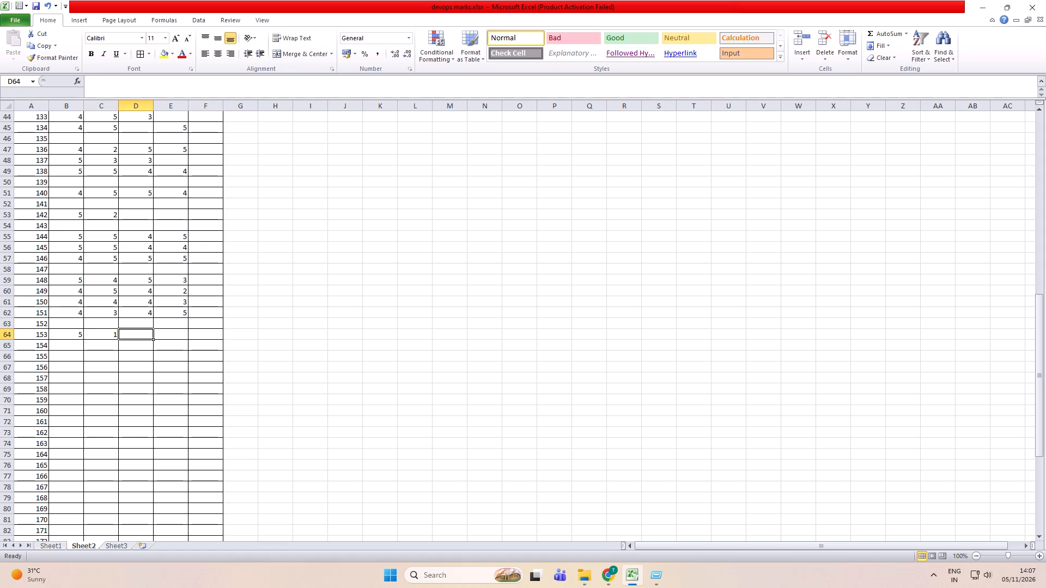
pyautogui.press('4')
pyautogui.press('Right')
pyautogui.press('5')
pyautogui.press('Down')
# Enter the marks 5, 3, 4 and 5 for Q1 to Q4 in the row of number 154.
pyautogui.press('Left')
pyautogui.press('Left')
pyautogui.press('Left')
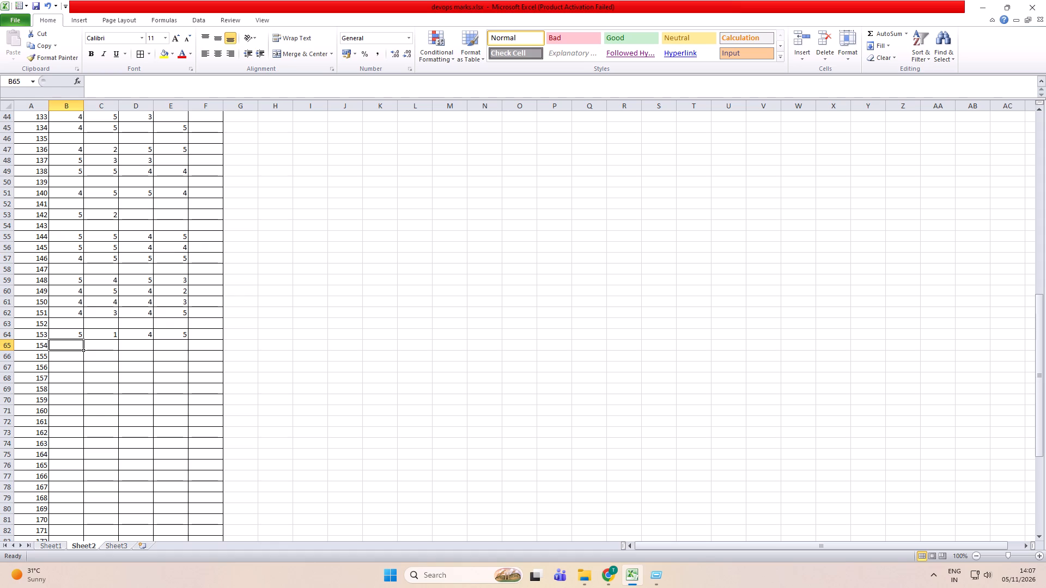
pyautogui.press('5')
pyautogui.press('Right')
pyautogui.press('3')
pyautogui.press('Right')
pyautogui.press('4')
pyautogui.press('Right')
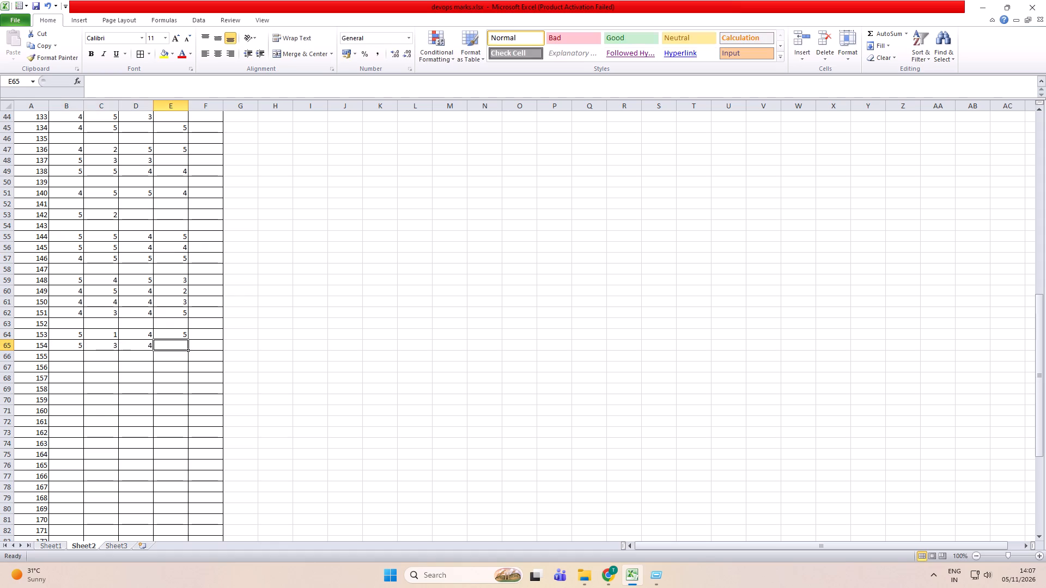
pyautogui.press('5')
pyautogui.press('Down')
# Enter the marks 5, 5, 5 and 4 for Q1 to Q4 in the row of number 155.
pyautogui.press('Left')
pyautogui.press('Left')
pyautogui.press('Left')
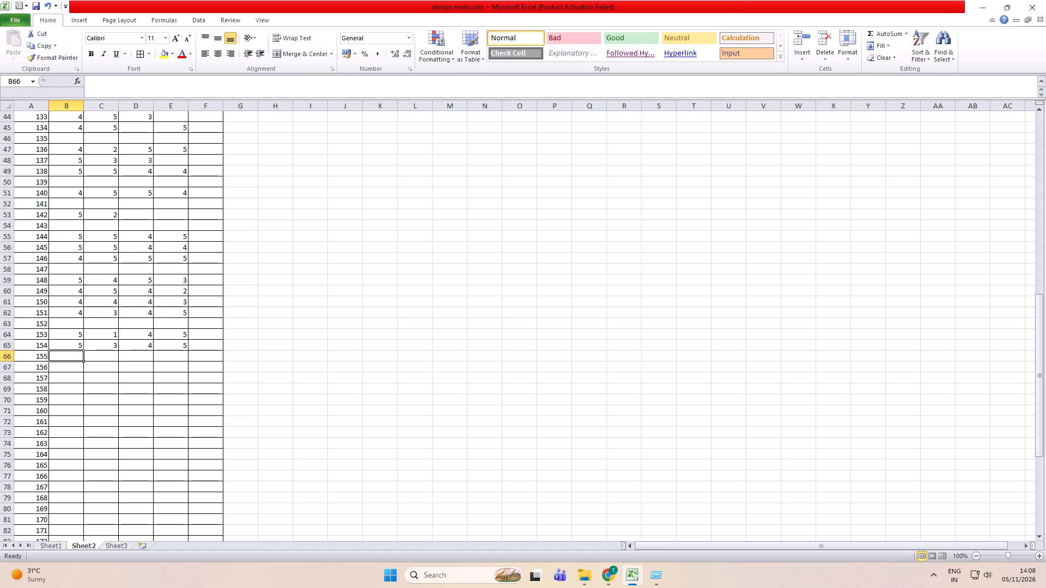
pyautogui.press('5')
pyautogui.press('Right')
pyautogui.press('5')
pyautogui.press('Right')
pyautogui.press('5')
pyautogui.press('Right')
pyautogui.press('4')
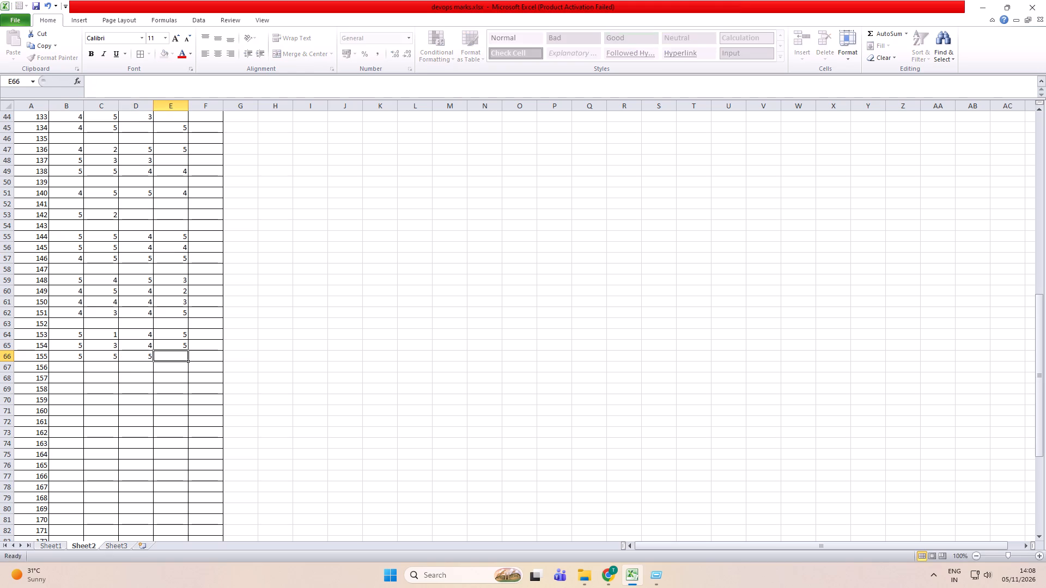
pyautogui.press('Right')
# Enter the marks 4, 5, 4 and 4 for Q1 to Q4 in the row of number 156.
pyautogui.press('Down')
pyautogui.press('Left')
pyautogui.press('Left')
pyautogui.press('Left')
pyautogui.press('Left')
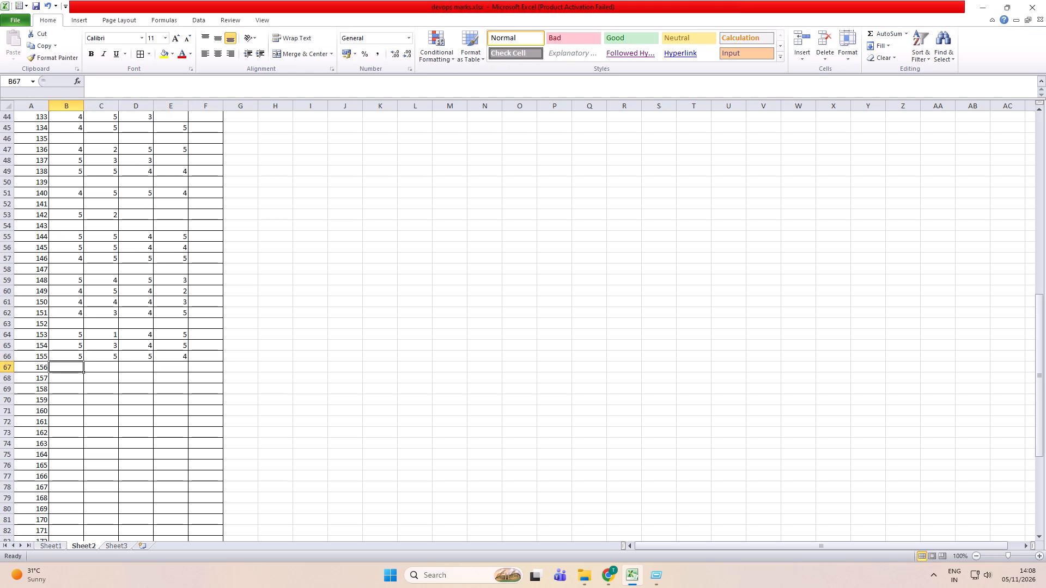
pyautogui.press('4')
pyautogui.press('Right')
pyautogui.press('4')
pyautogui.press('BackSpace')
pyautogui.press('5')
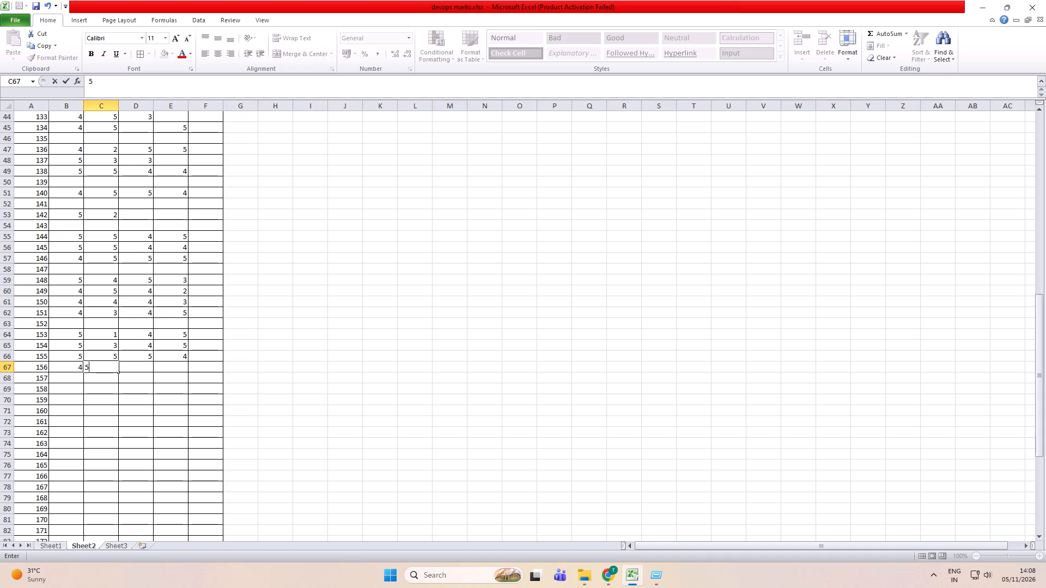
pyautogui.press('Right')
pyautogui.press('4')
pyautogui.press('Right')
pyautogui.press('4')
pyautogui.press('Down')
# Enter the marks 4, 5, 5 and 3 for Q1 to Q4 in the row of number 157.
pyautogui.press('Left')
pyautogui.press('Left')
pyautogui.press('Left')
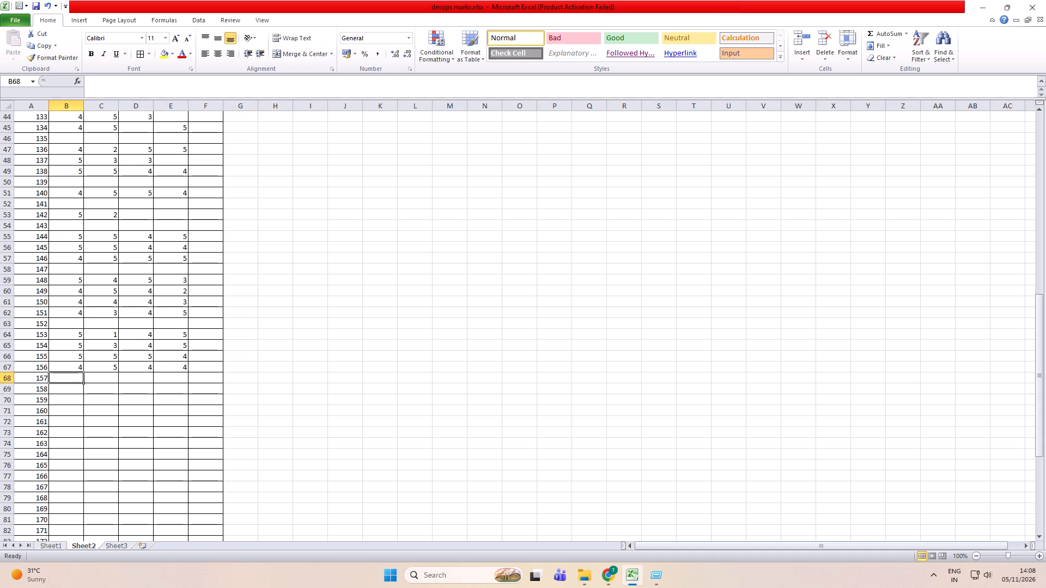
pyautogui.press('4')
pyautogui.press('Right')
pyautogui.press('5')
pyautogui.press('Right')
pyautogui.press('5')
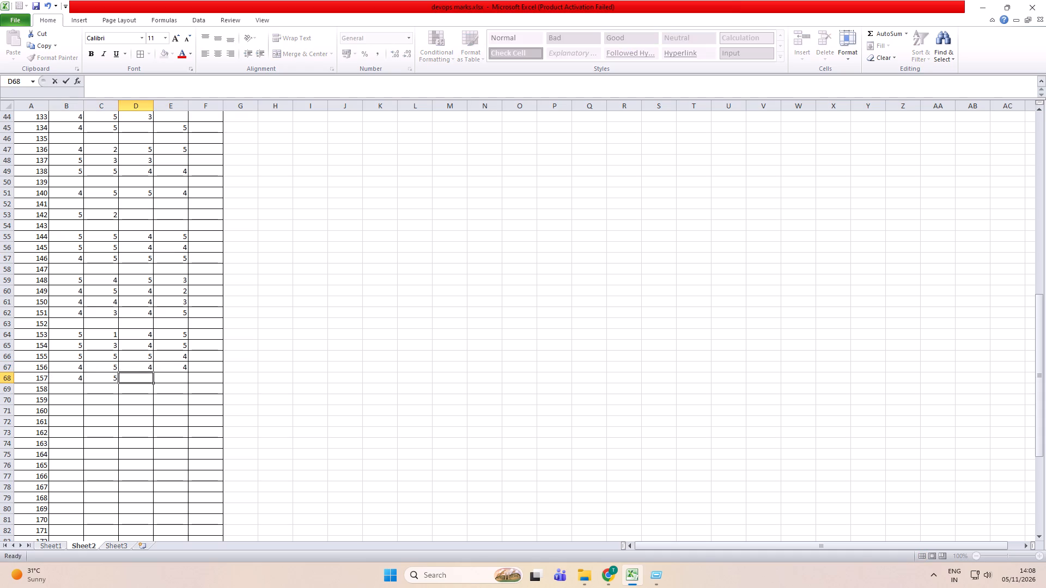
pyautogui.press('Right')
pyautogui.press('3')
pyautogui.press('Down')
# Enter the mark 5 for each of Q1 to Q4 in the row of number 158.
pyautogui.press('Left')
pyautogui.press('Left')
pyautogui.press('Left')
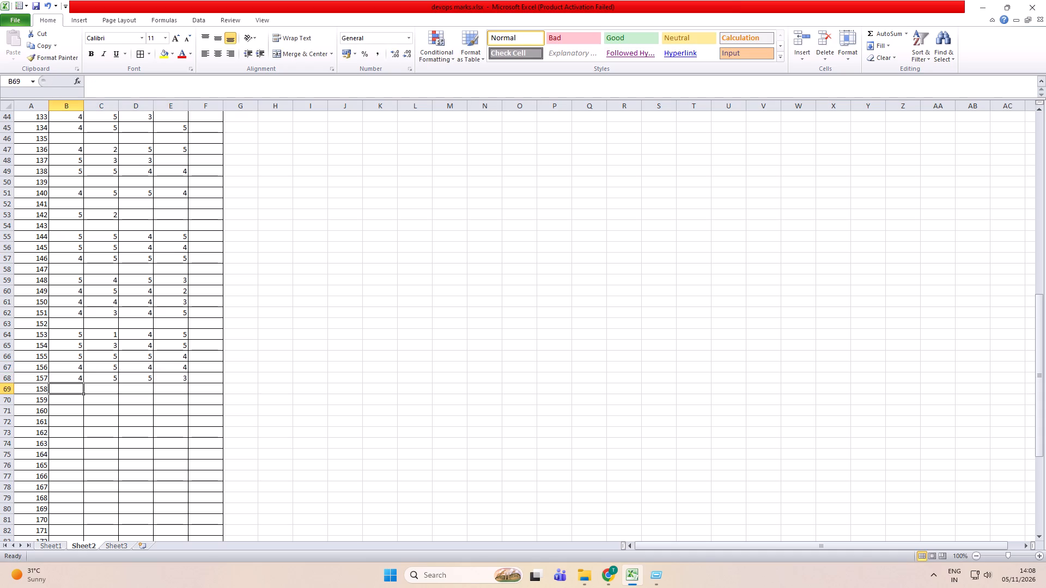
pyautogui.press('5')
pyautogui.press('Right')
pyautogui.press('5')
pyautogui.press('Right')
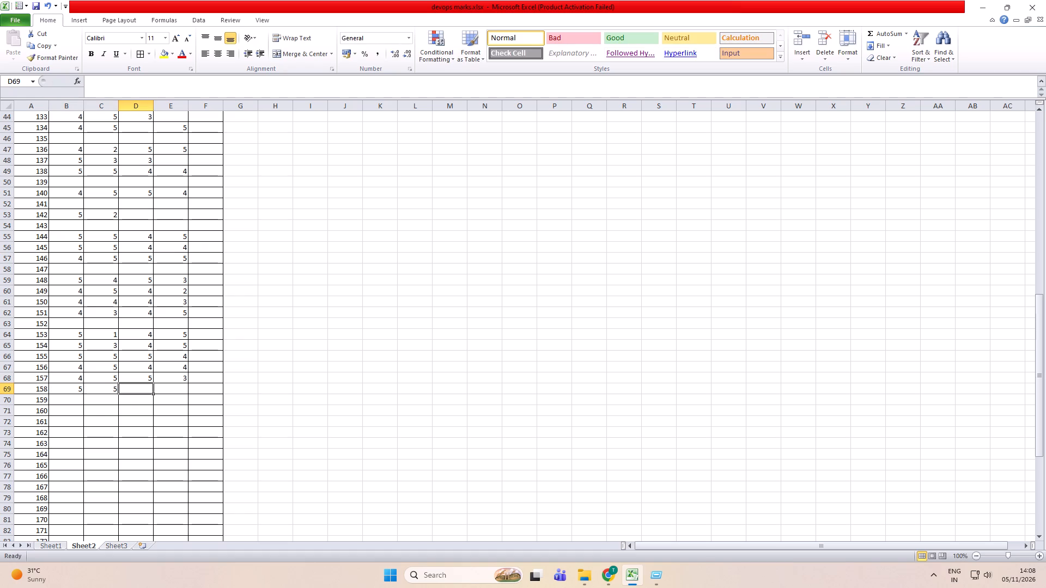
pyautogui.press('5')
pyautogui.press('Right')
pyautogui.press('5')
pyautogui.press('Down')
# Fill the four marks of number 158 down into the row of number 159.
pyautogui.press('Left')
pyautogui.press('Left')
pyautogui.press('Left')
pyautogui.press('Left')
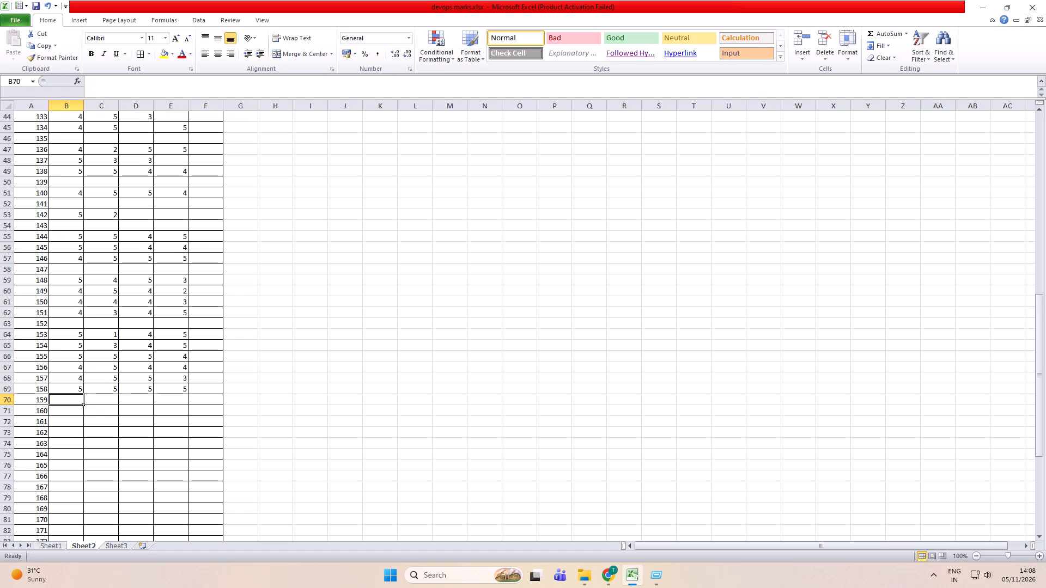
pyautogui.press('Right')
pyautogui.moveTo(76, 387); pyautogui.dragTo(165, 390)
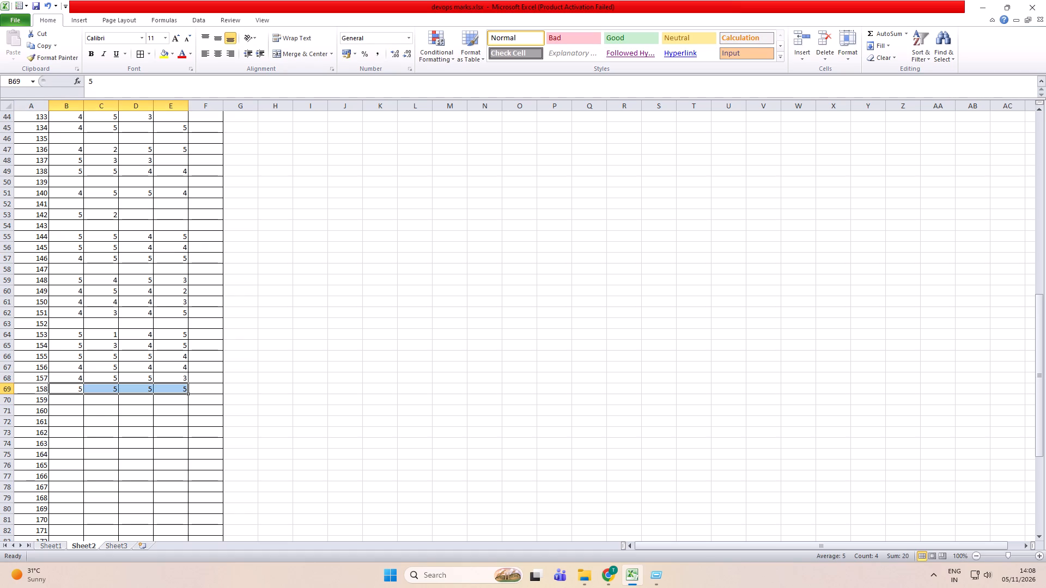
pyautogui.moveTo(188, 392); pyautogui.dragTo(182, 406)
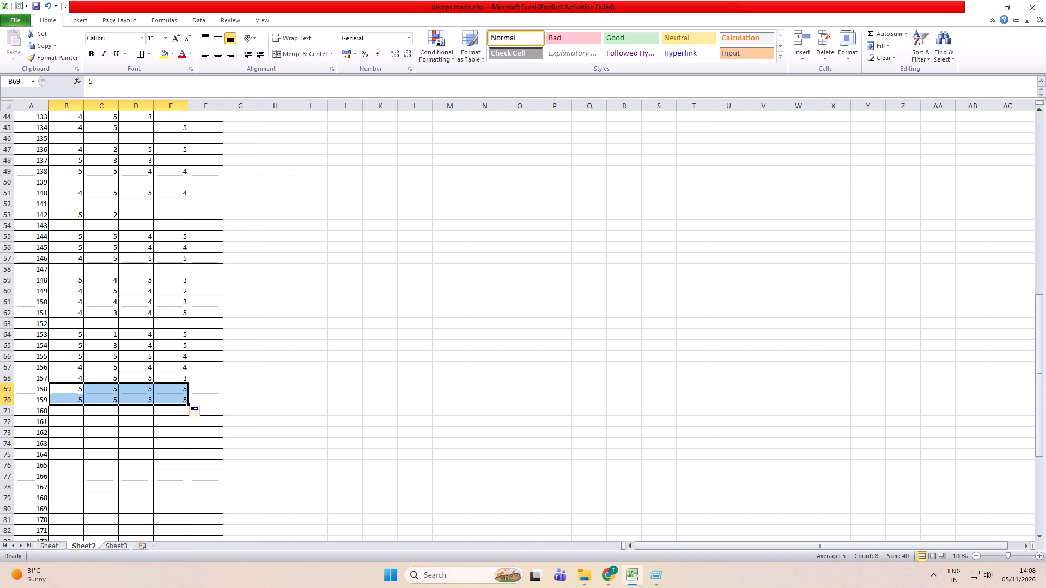
pyautogui.click(63, 408)
# Save the workbook.
pyautogui.hotkey('ctrl', 's')
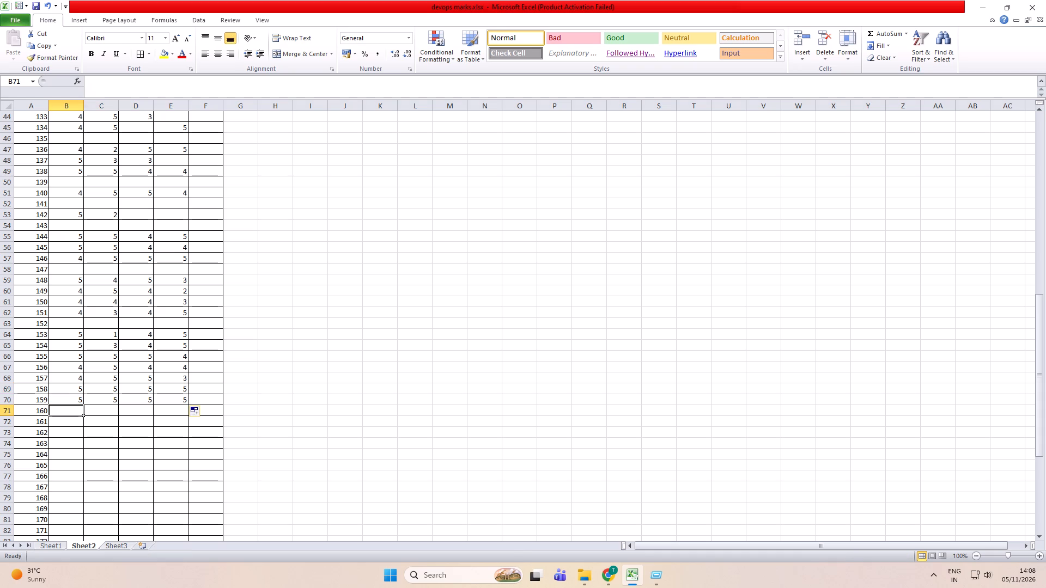
# Enter the marks 3, 3 and 5 for Q1 to Q3 in the row of number 160, leaving Q4 empty.
pyautogui.press('3')
pyautogui.press('Right')
pyautogui.press('3')
pyautogui.press('Right')
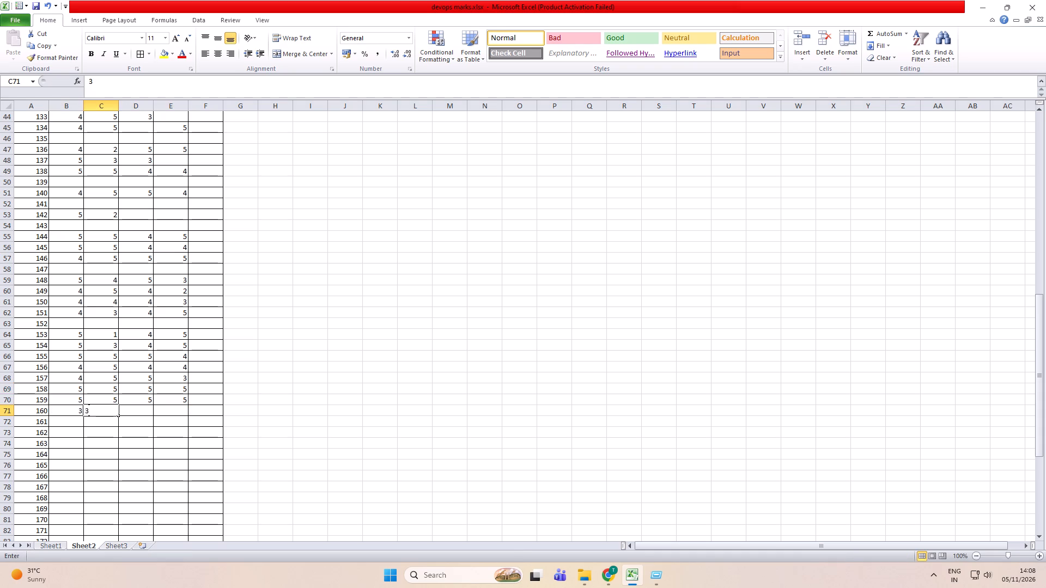
pyautogui.press('5')
pyautogui.press('Down')
# Enter the marks 4, 4, 5 and 5 for Q1 to Q4 in the row of number 161.
pyautogui.press('Left')
pyautogui.press('Left')
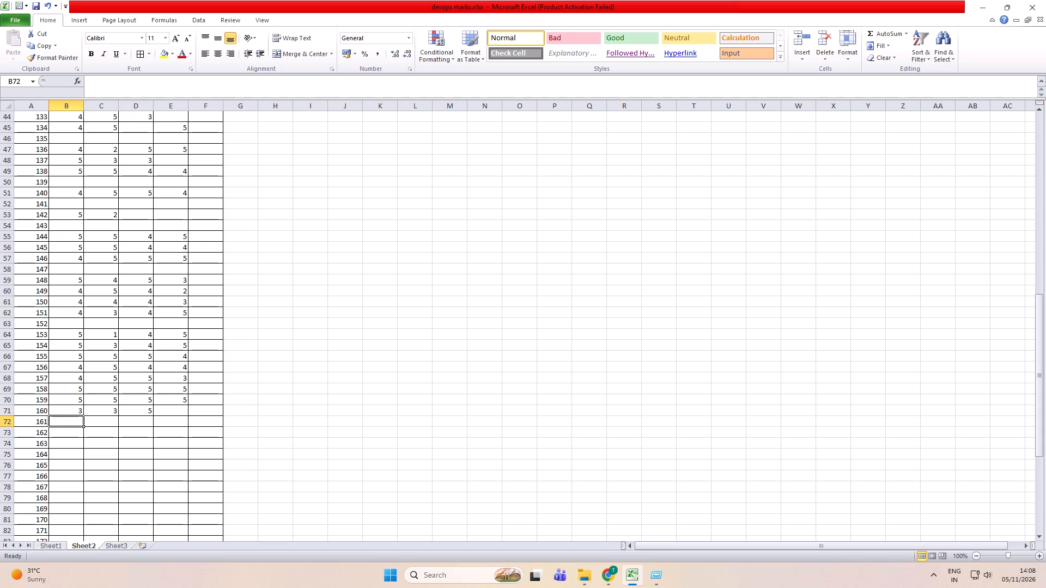
pyautogui.press('4')
pyautogui.press('Right')
pyautogui.press('4')
pyautogui.press('Right')
pyautogui.press('5')
pyautogui.press('Right')
pyautogui.press('5')
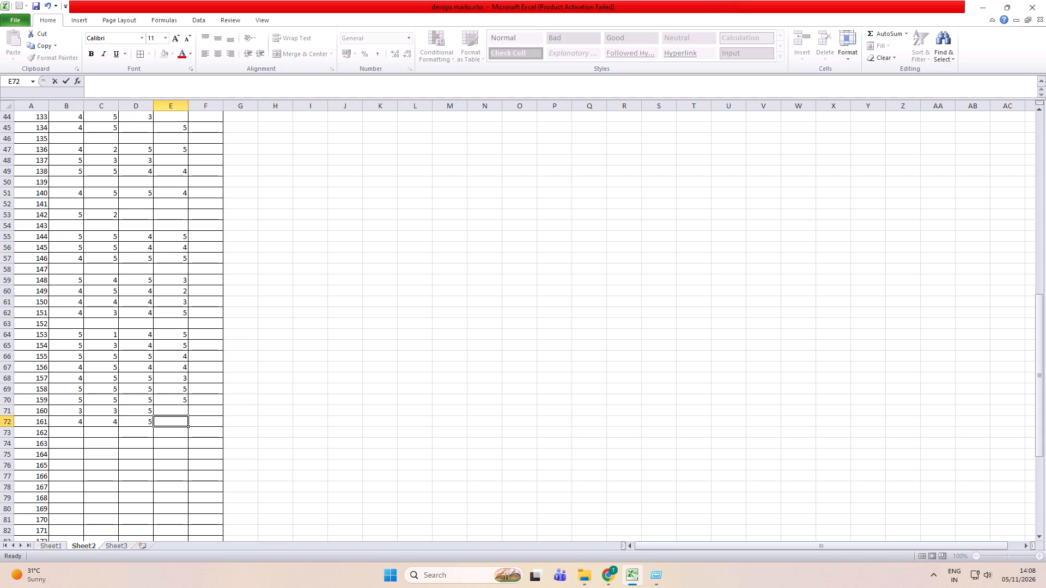
pyautogui.press('Right')
pyautogui.press('Down')
pyautogui.press('Left')
pyautogui.press('Left')
pyautogui.press('Left')
pyautogui.press('Left')
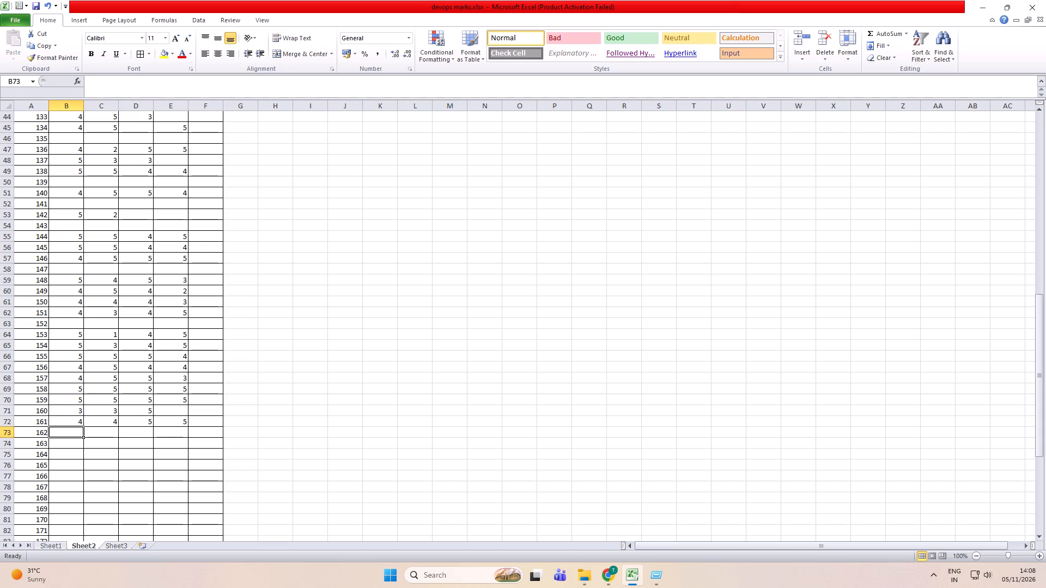
pyautogui.press('4')
pyautogui.press('Right')
pyautogui.press('5')
pyautogui.press('Right')
pyautogui.press('5')
pyautogui.press('Right')
pyautogui.press('3')
pyautogui.press('Down')
pyautogui.press('Left')
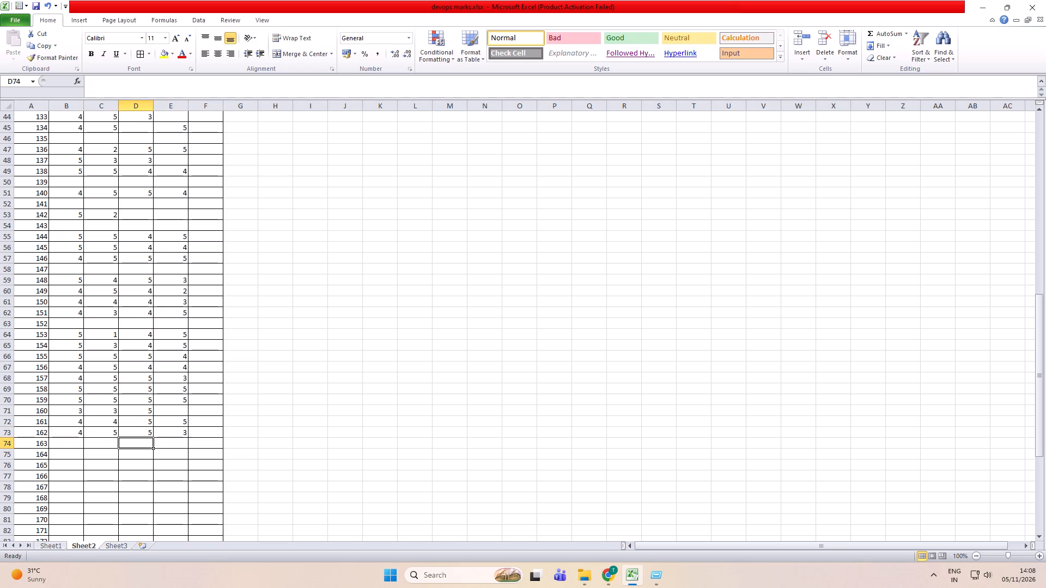
# Enter the marks 3, 3, 3 and 5 for Q1 to Q4 in the row of number 164, leaving row 163 empty.
pyautogui.press('Left')
pyautogui.press('Left')
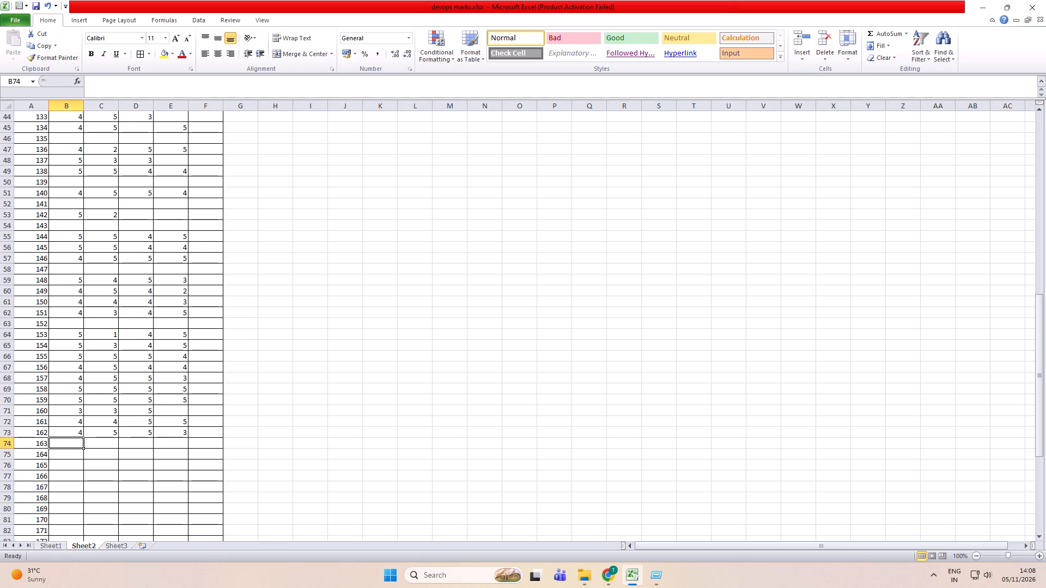
pyautogui.press('Down')
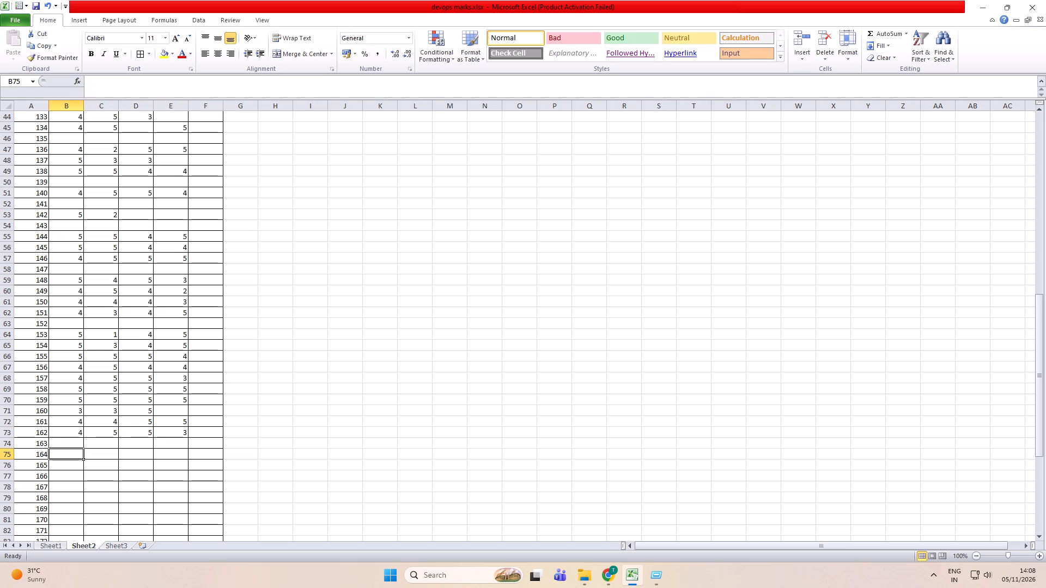
pyautogui.press('3')
pyautogui.press('Right')
pyautogui.press('3')
pyautogui.press('Right')
pyautogui.press('3')
pyautogui.press('Right')
pyautogui.press('5')
pyautogui.press('Down')
# Enter the marks 4, 3, 5 and 5 for Q1 to Q4 in the row of number 165.
pyautogui.press('Left')
pyautogui.press('Left')
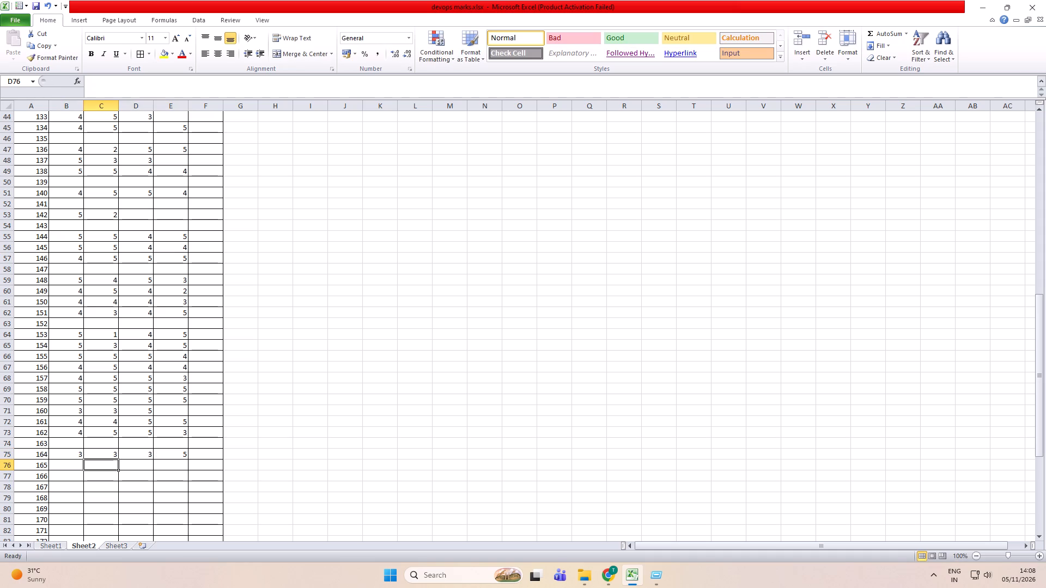
pyautogui.press('Left')
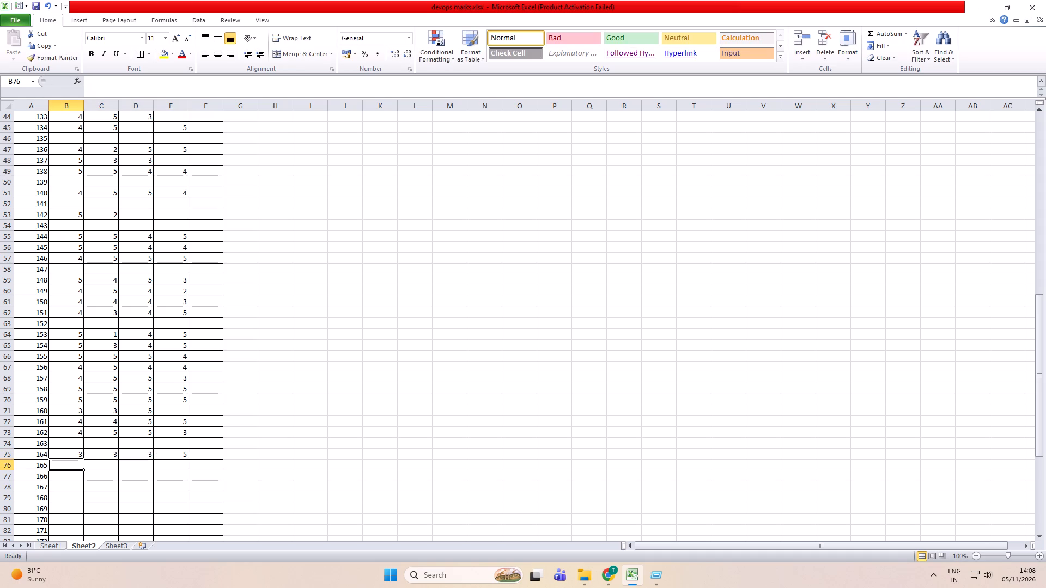
pyautogui.press('4')
pyautogui.press('Right')
pyautogui.press('3')
pyautogui.press('Right')
pyautogui.press('5')
pyautogui.press('Right')
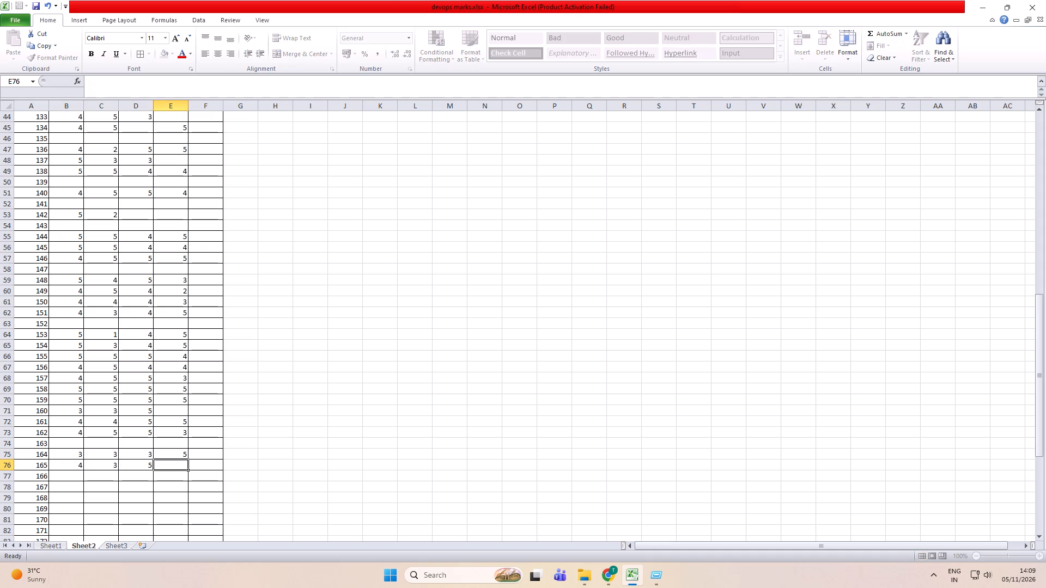
pyautogui.press('5')
pyautogui.press('Right')
# Enter the marks 5, 5, 4 and 5 for Q1 to Q4 in the row of number 166.
pyautogui.press('Down')
pyautogui.press('Left')
pyautogui.press('Left')
pyautogui.press('Left')
pyautogui.press('Left')
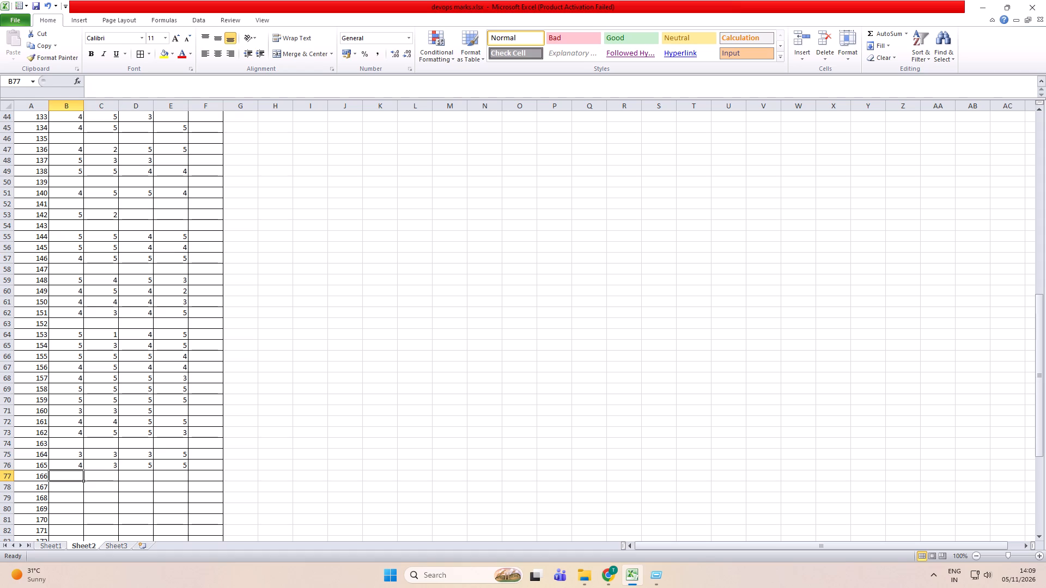
pyautogui.press('5')
pyautogui.press('Right')
pyautogui.press('5')
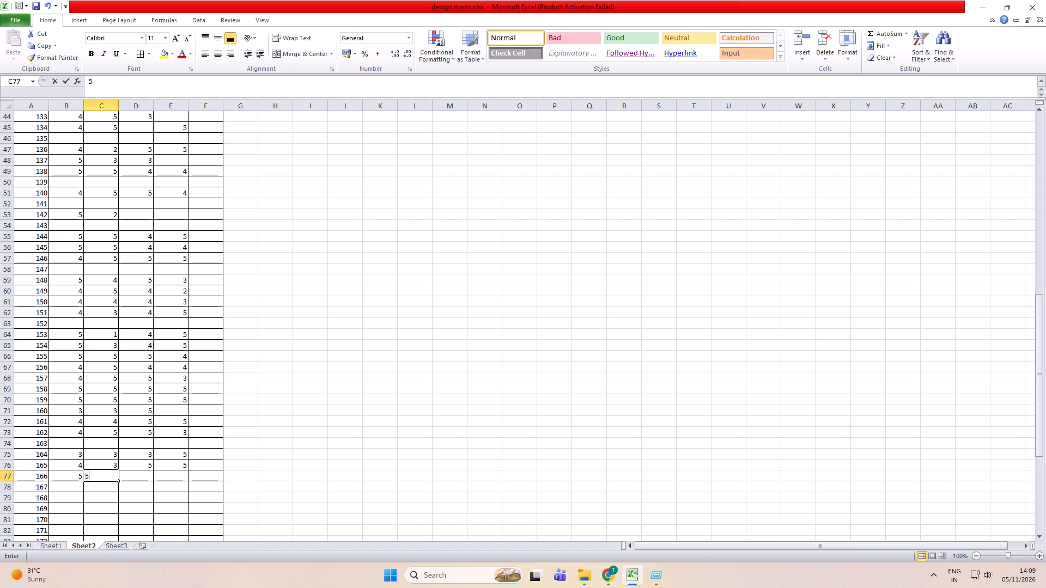
pyautogui.press('Right')
pyautogui.press('4')
pyautogui.press('Right')
pyautogui.press('5')
pyautogui.press('Down')
pyautogui.press('Left')
pyautogui.press('Left')
pyautogui.press('Left')
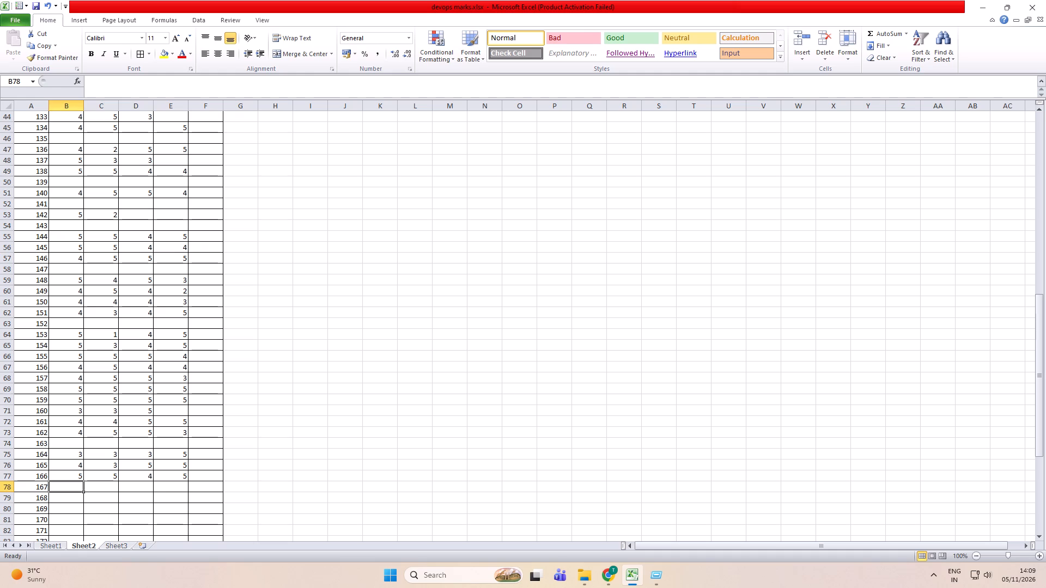
# Skip number 167, select the Q1 cell of number 168 and save the workbook.
pyautogui.click(64, 497)
pyautogui.hotkey('ctrl', 's')
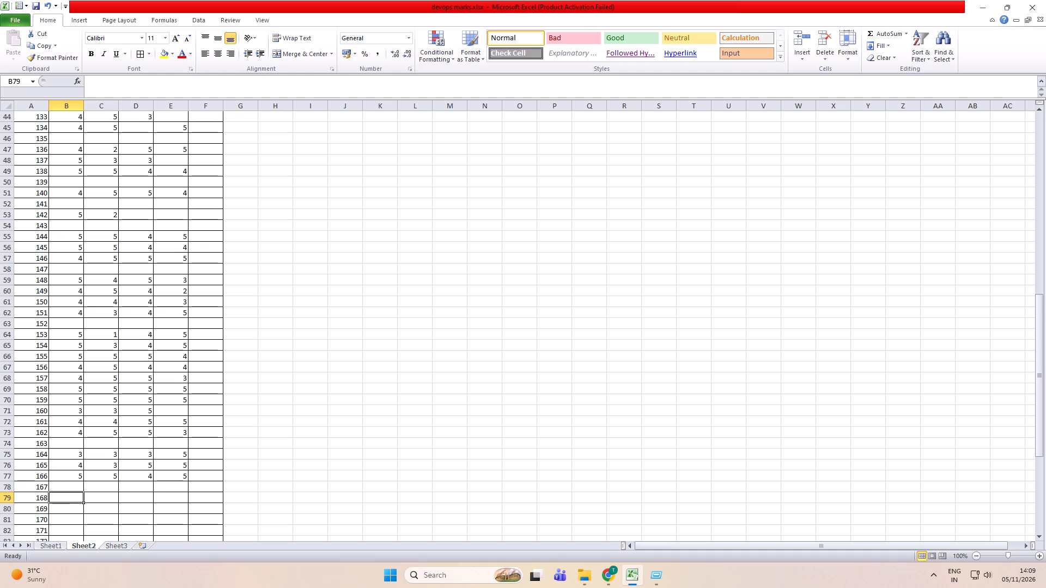
# Enter the marks 3, 4, 5 and 4 for Q1 to Q4 in the row of number 168.
pyautogui.press('3')
pyautogui.press('Right')
pyautogui.press('4')
pyautogui.press('Right')
pyautogui.press('5')
pyautogui.press('Right')
pyautogui.press('4')
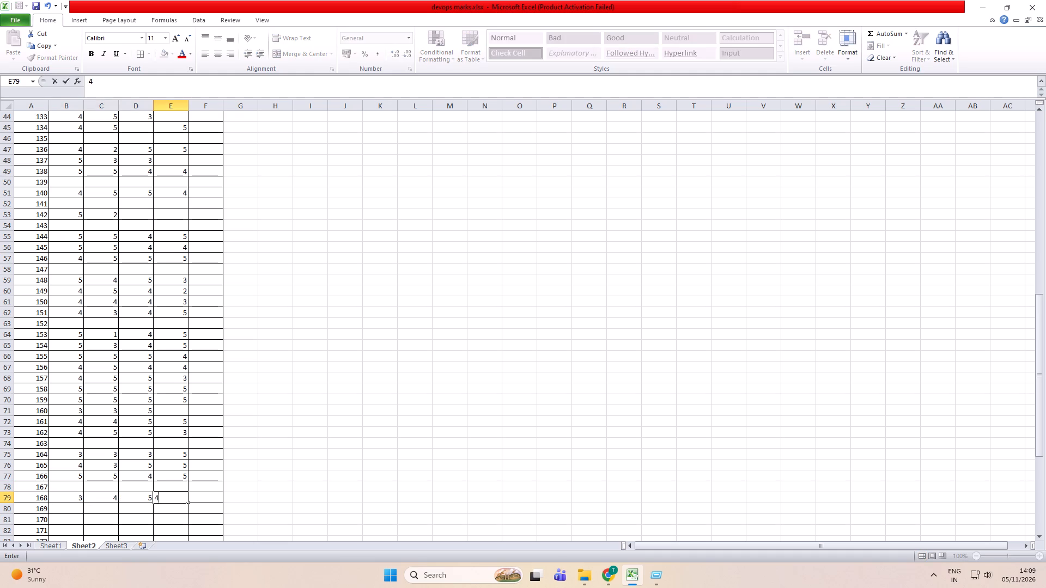
pyautogui.press('Down')
# Enter the marks 3, 4, 4 and 4 for Q1 to Q4 in the row of number 169.
pyautogui.press('Left')
pyautogui.press('Left')
pyautogui.press('Left')
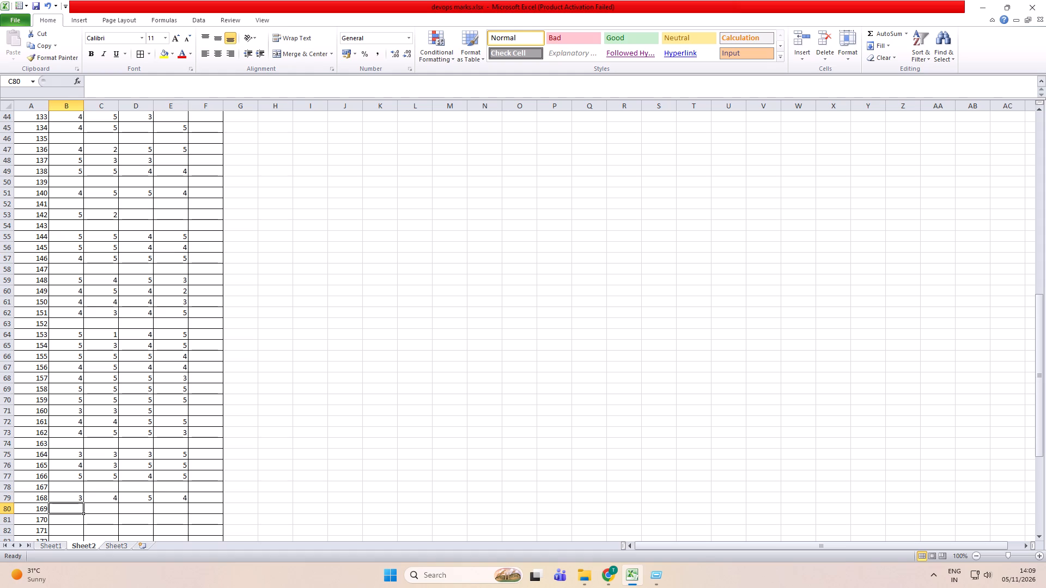
pyautogui.press('3')
pyautogui.press('Right')
pyautogui.press('4')
pyautogui.press('Right')
pyautogui.press('4')
pyautogui.press('Right')
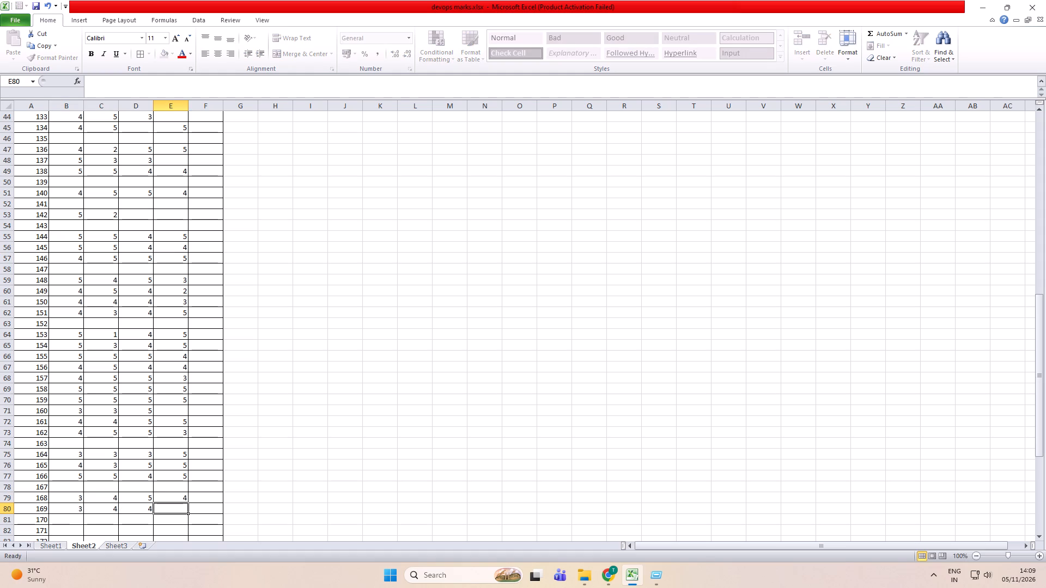
pyautogui.press('4')
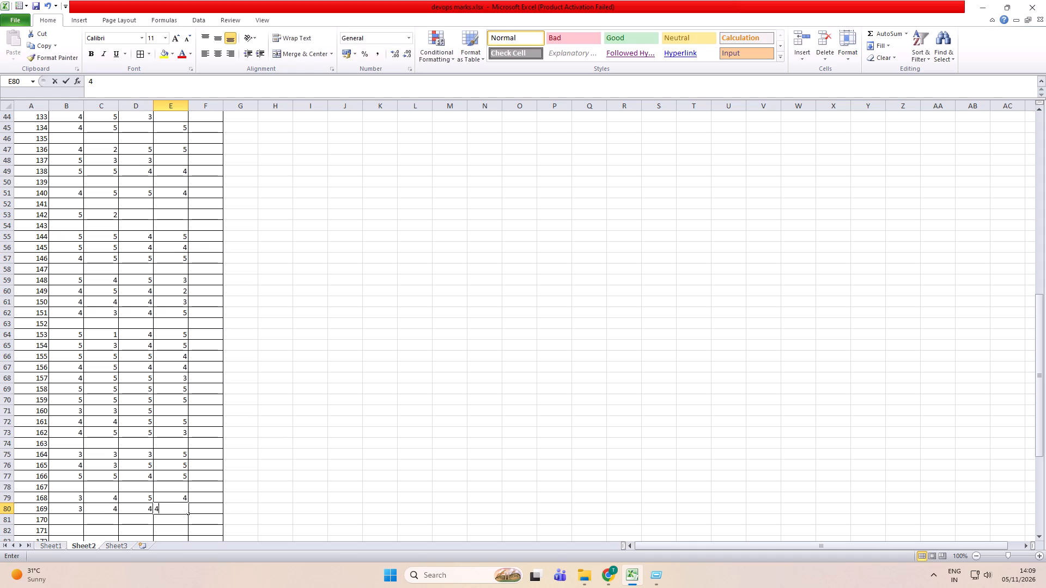
pyautogui.press('Down')
# Enter the marks 4, 5, 5 and 1 for Q1 to Q4 in the row of number 170.
pyautogui.press('Left')
pyautogui.press('Left')
pyautogui.press('Left')
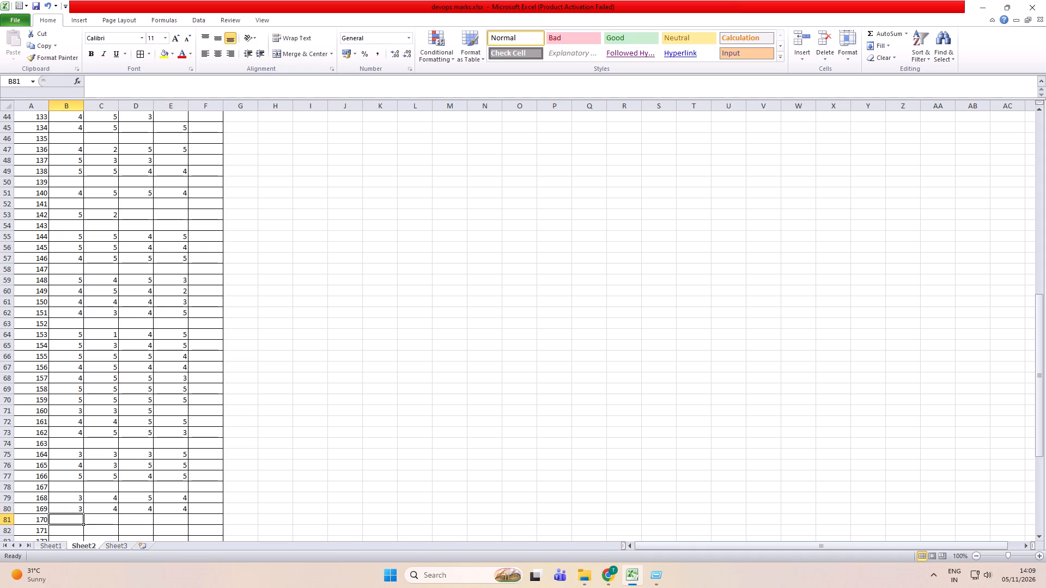
pyautogui.press('4')
pyautogui.press('Right')
pyautogui.press('5')
pyautogui.press('Right')
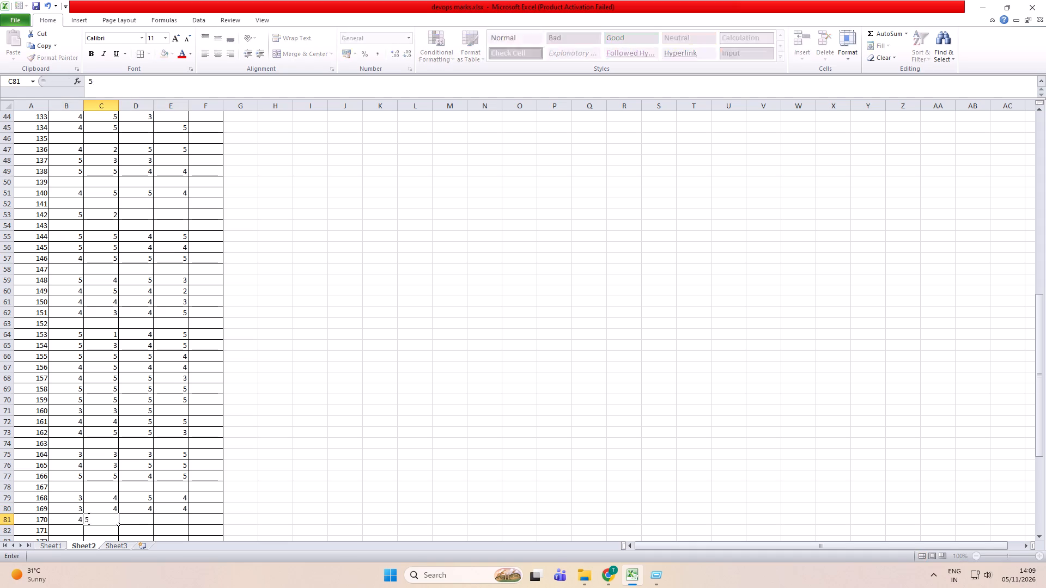
pyautogui.press('5')
pyautogui.press('Right')
pyautogui.press('1')
pyautogui.press('Down')
# Enter the marks 3, 4, 3 and 5 for Q1 to Q4 in the row of number 171.
pyautogui.press('Left')
pyautogui.press('Left')
pyautogui.press('Left')
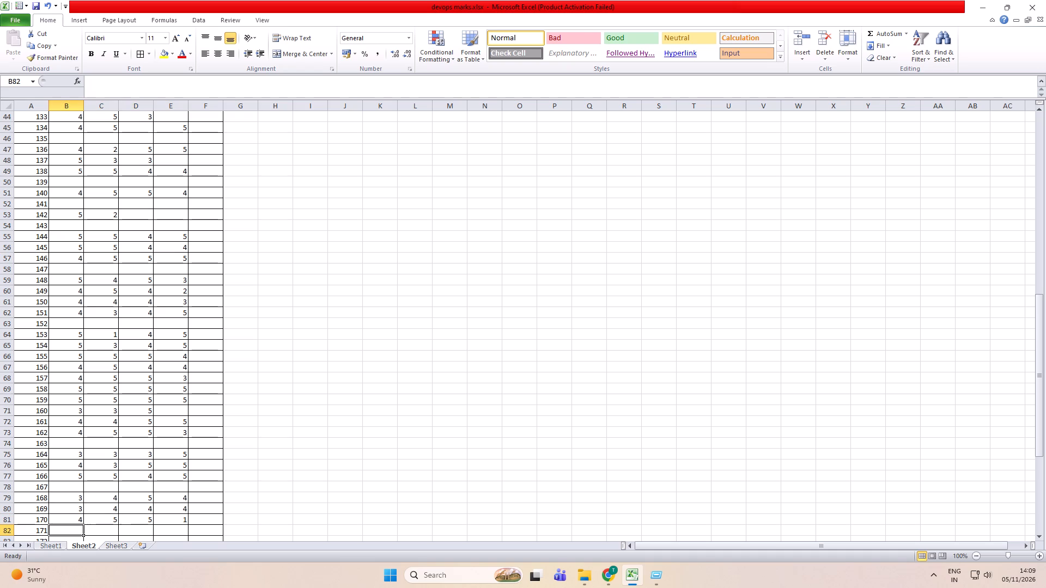
pyautogui.scroll(-3, 64, 497)
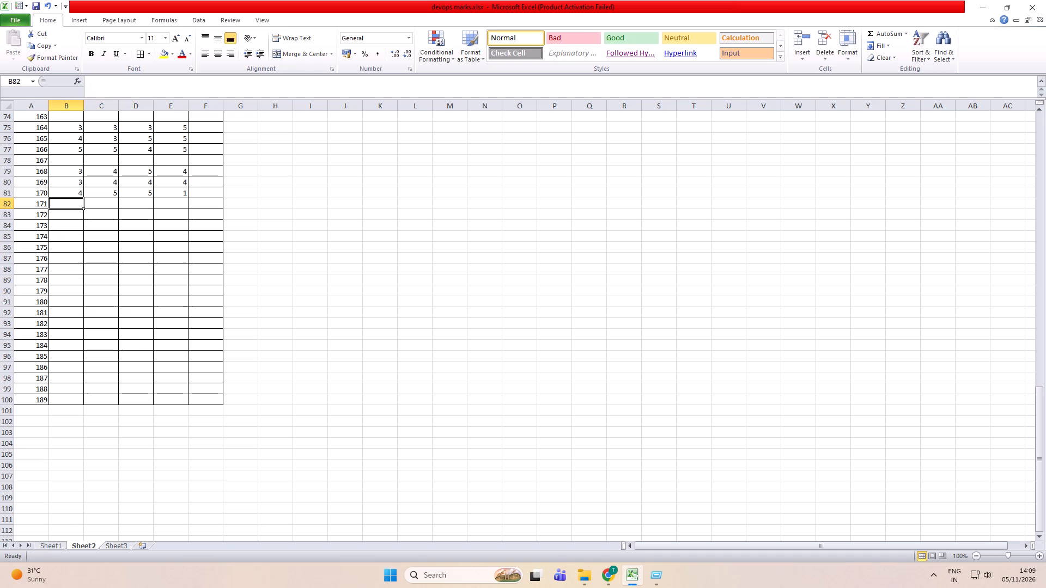
pyautogui.press('3')
pyautogui.press('Right')
pyautogui.press('4')
pyautogui.press('Right')
pyautogui.press('3')
pyautogui.press('Right')
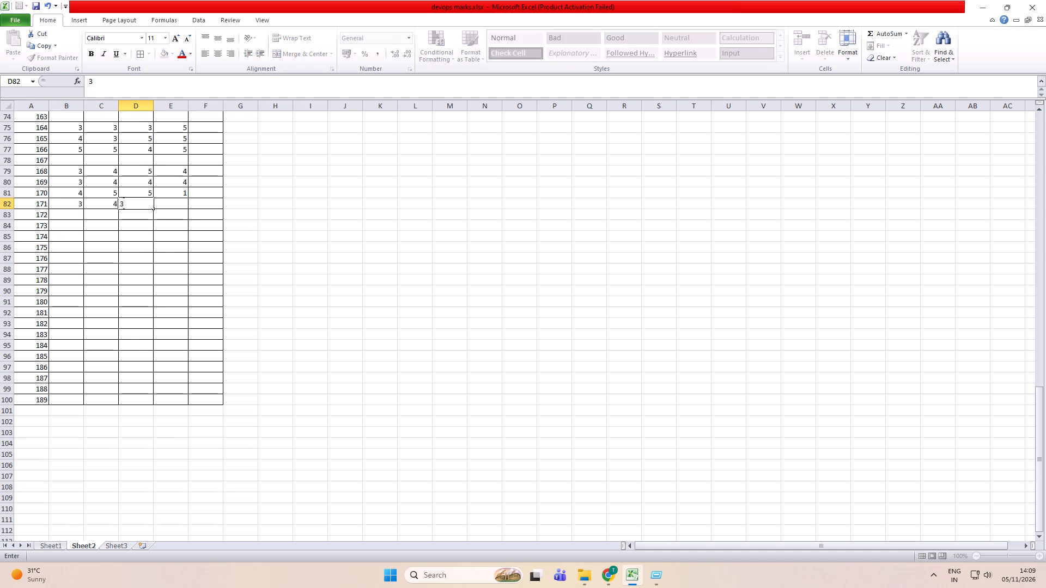
pyautogui.press('5')
pyautogui.press('Down')
# Enter the marks 3, 4 and 5 for Q1 to Q3 in the row of number 172, leaving Q4 empty.
pyautogui.press('Left')
pyautogui.press('Left')
pyautogui.press('Left')
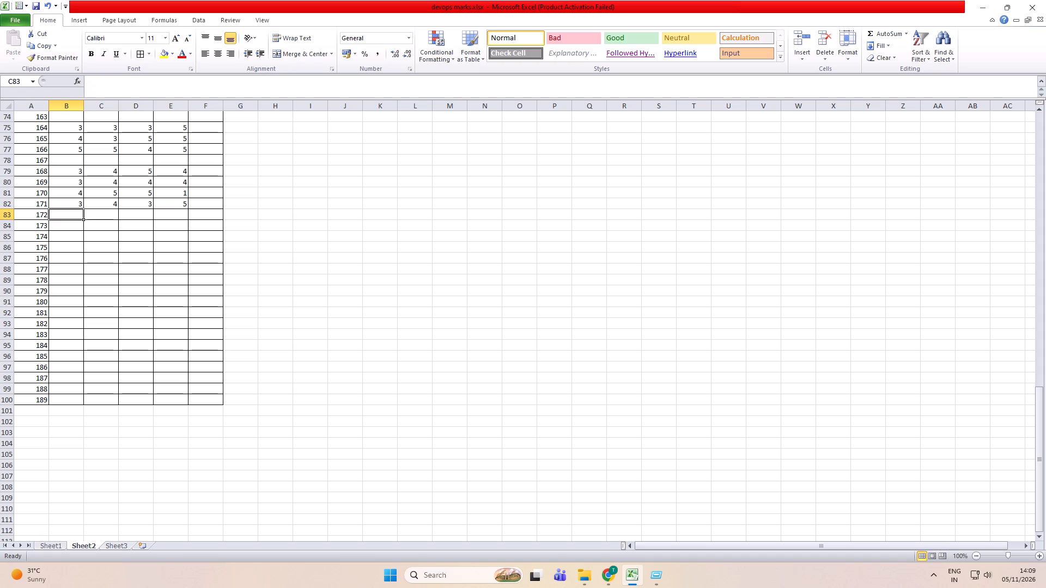
pyautogui.press('3')
pyautogui.press('Right')
pyautogui.press('4')
pyautogui.press('Right')
pyautogui.write('54')
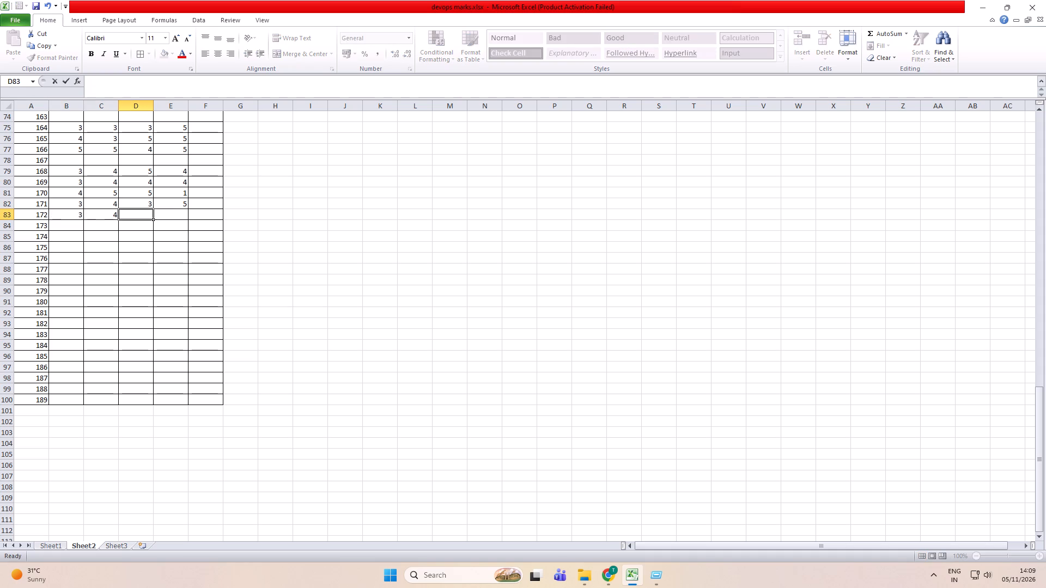
pyautogui.press('BackSpace')
pyautogui.press('Right')
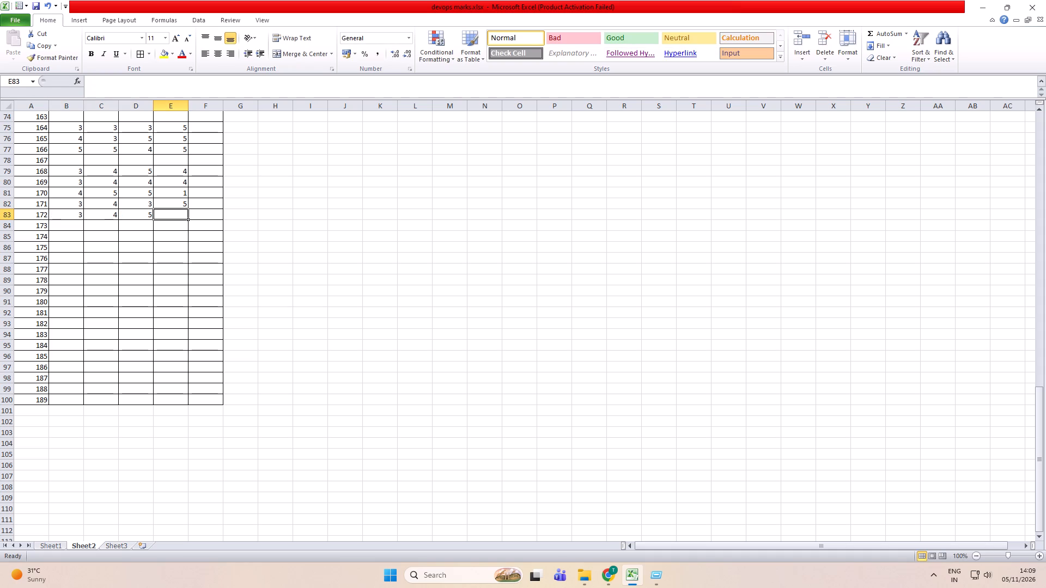
# Enter the marks 5, 5, 5 and 5 for Q1 to Q4 in the row of number 173.
pyautogui.press('Down')
pyautogui.press('Left')
pyautogui.press('Left')
pyautogui.press('Left')
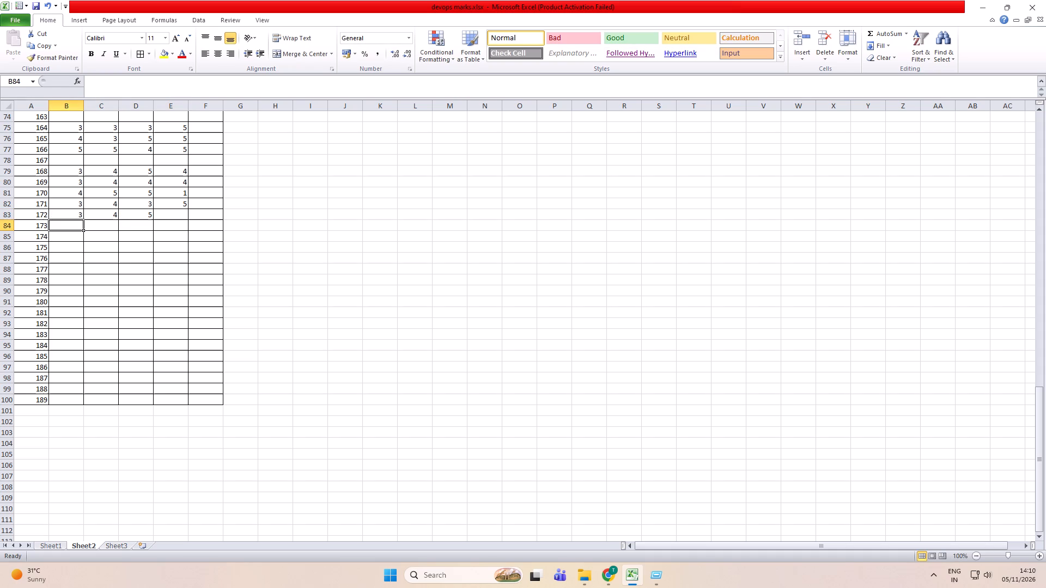
pyautogui.press('5')
pyautogui.press('Right')
pyautogui.press('5')
pyautogui.press('Right')
pyautogui.press('5')
pyautogui.press('Right')
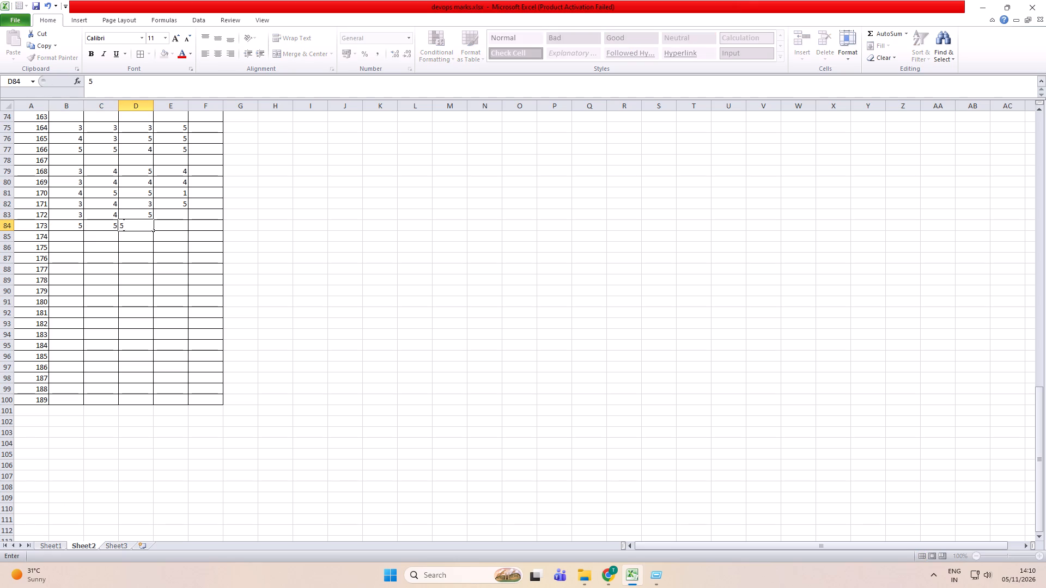
pyautogui.press('5')
pyautogui.press('Right')
# Enter the marks 5, 4, 5 and 3 for Q1 to Q4 in the row of number 174.
pyautogui.press('Down')
pyautogui.press('Left')
pyautogui.press('Left')
pyautogui.press('Left')
pyautogui.press('Left')
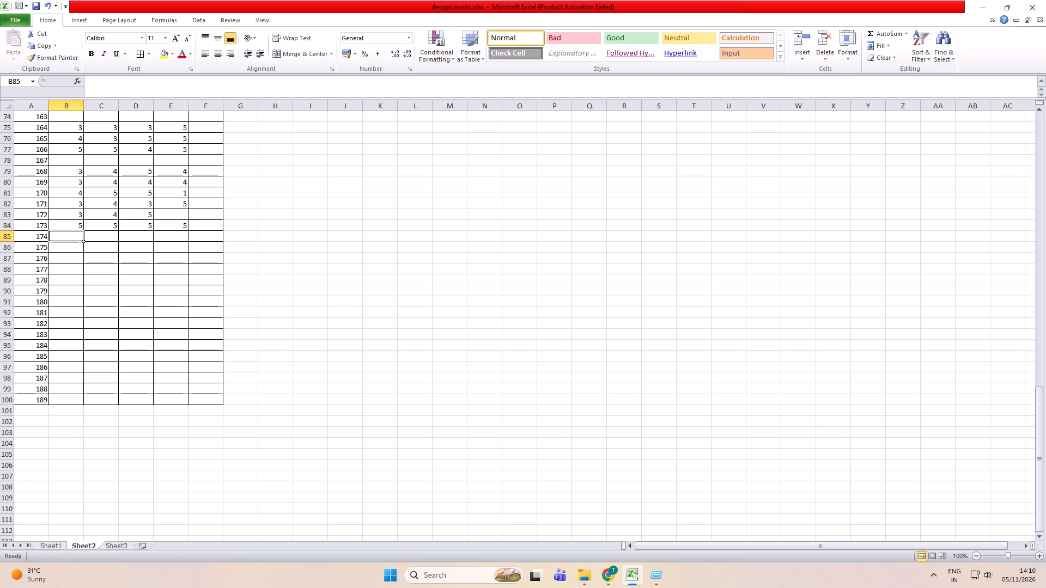
pyautogui.press('5')
pyautogui.press('Right')
pyautogui.press('4')
pyautogui.press('Right')
pyautogui.press('5')
pyautogui.press('Right')
pyautogui.press('3')
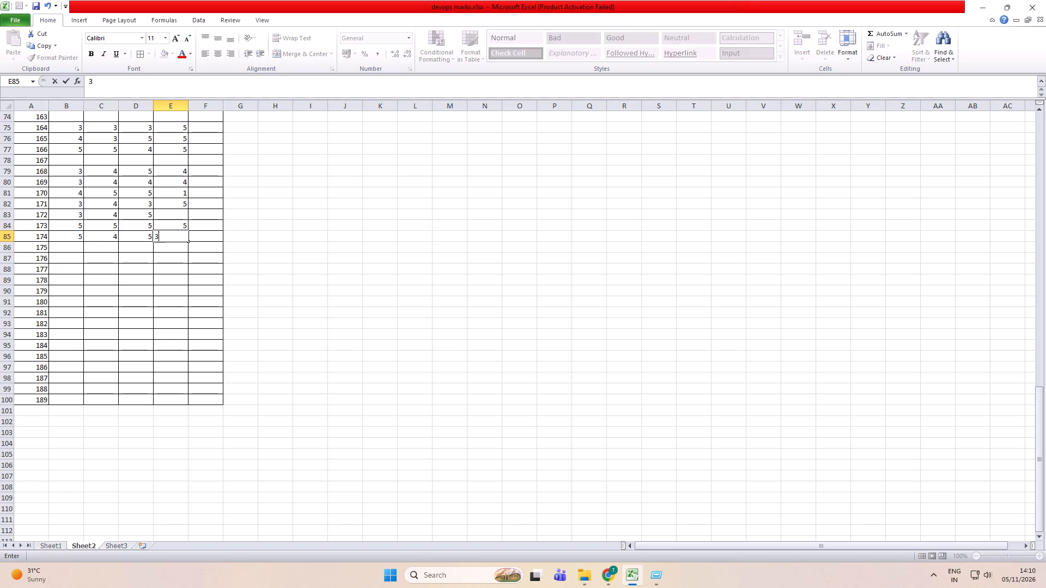
pyautogui.press('Down')
# Enter the marks 5, 4, 5 and 4 for Q1 to Q4 in the row of number 175.
pyautogui.press('Left')
pyautogui.press('Left')
pyautogui.press('Left')
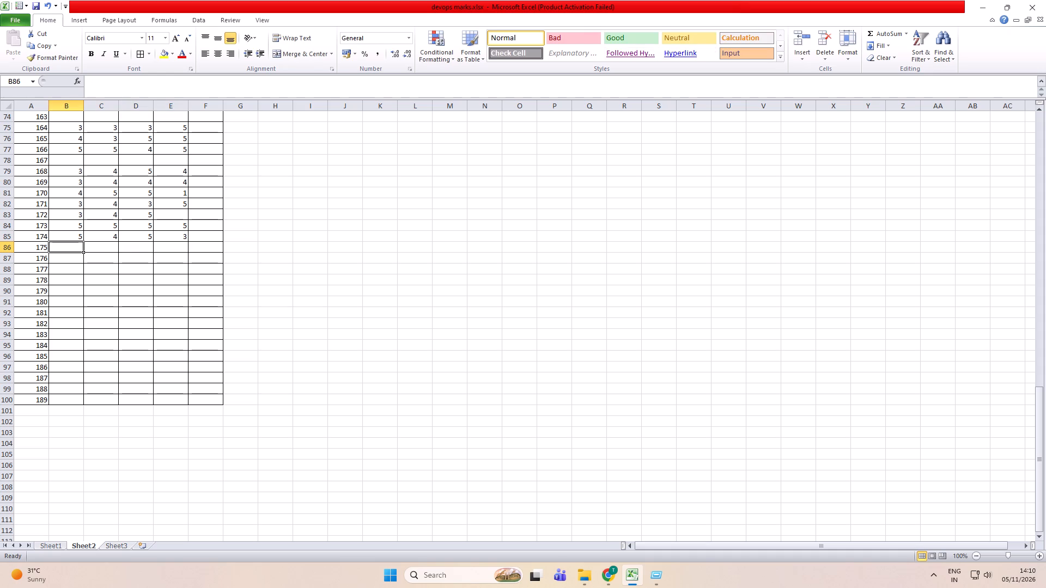
pyautogui.press('5')
pyautogui.press('Right')
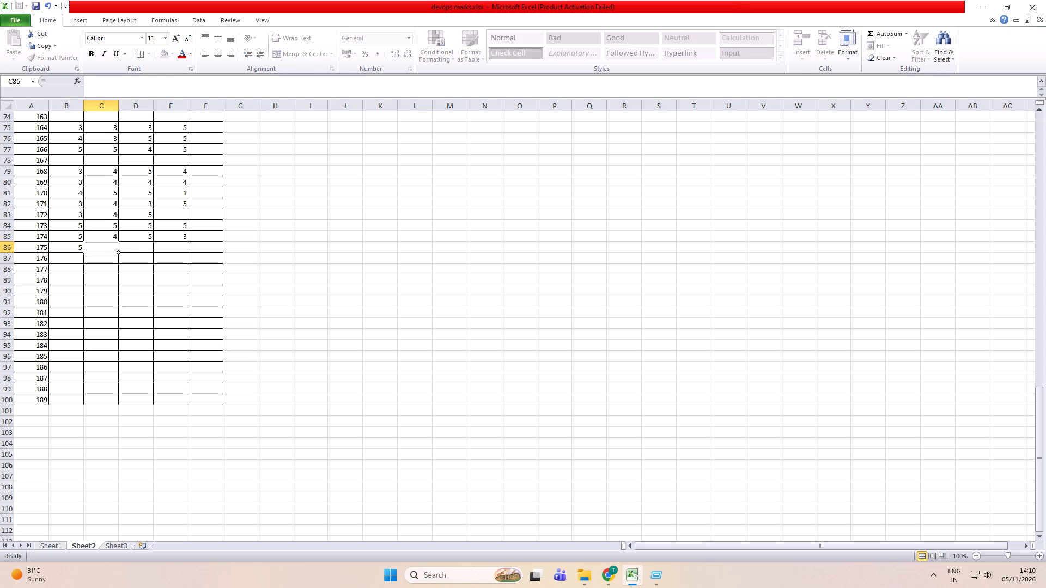
pyautogui.press('4')
pyautogui.press('Right')
pyautogui.press('5')
pyautogui.press('Right')
pyautogui.press('4')
pyautogui.press('Down')
# Enter the marks 5, 4, 4 and 4 for Q1 to Q4 in the row of number 176.
pyautogui.press('Left')
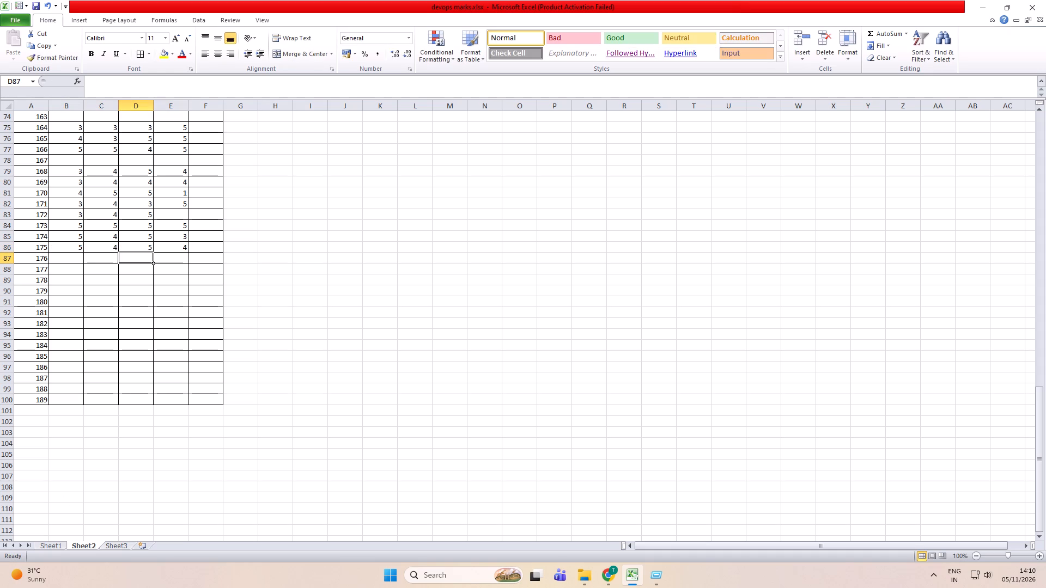
pyautogui.press('Left')
pyautogui.press('Left')
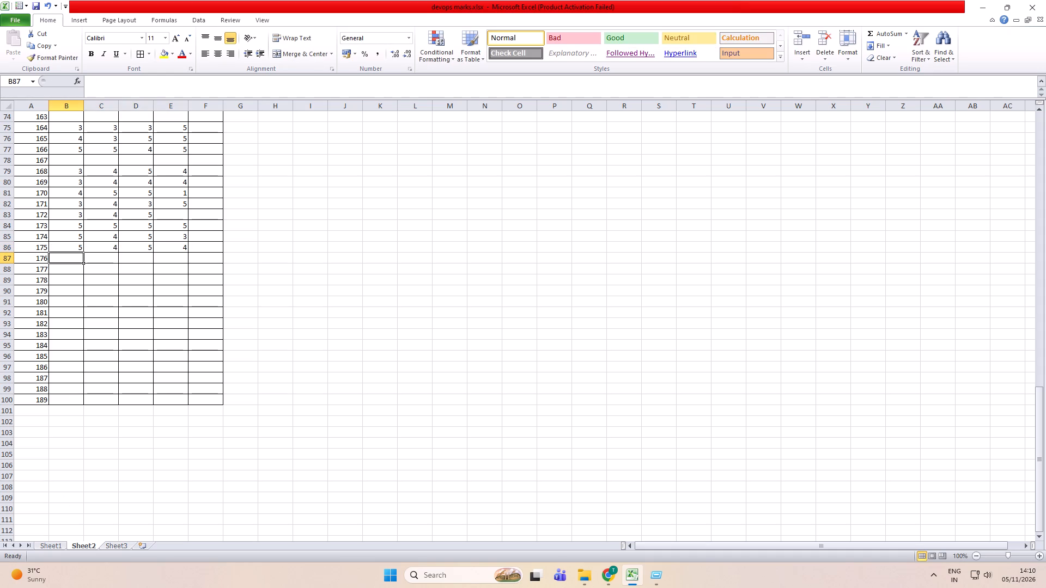
pyautogui.press('5')
pyautogui.press('Right')
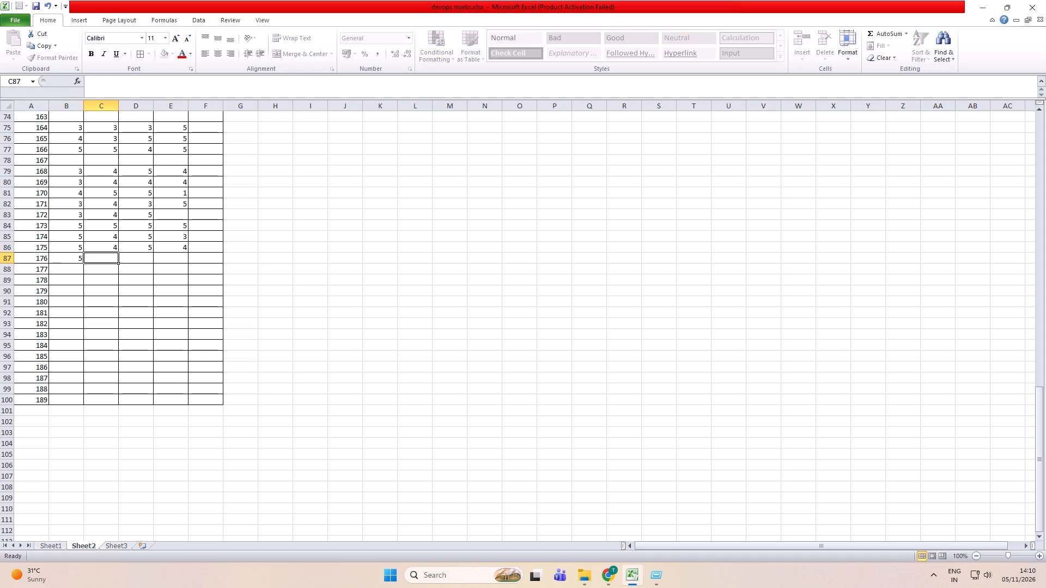
pyautogui.press('4')
pyautogui.press('Right')
pyautogui.press('4')
pyautogui.press('Right')
pyautogui.press('4')
pyautogui.press('Right')
pyautogui.press('Down')
pyautogui.press('Left')
pyautogui.press('Left')
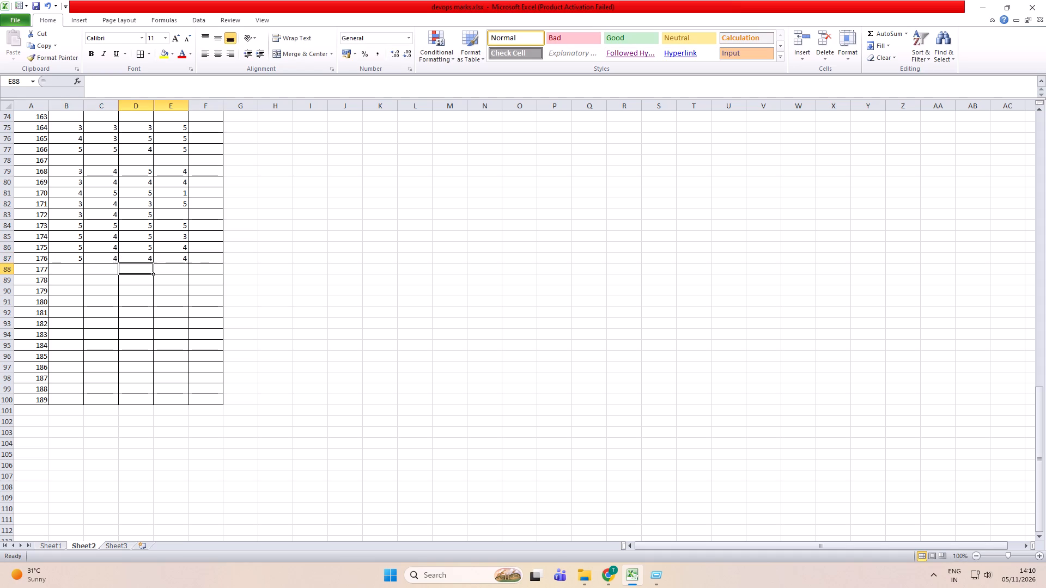
pyautogui.press('Left')
pyautogui.press('Left')
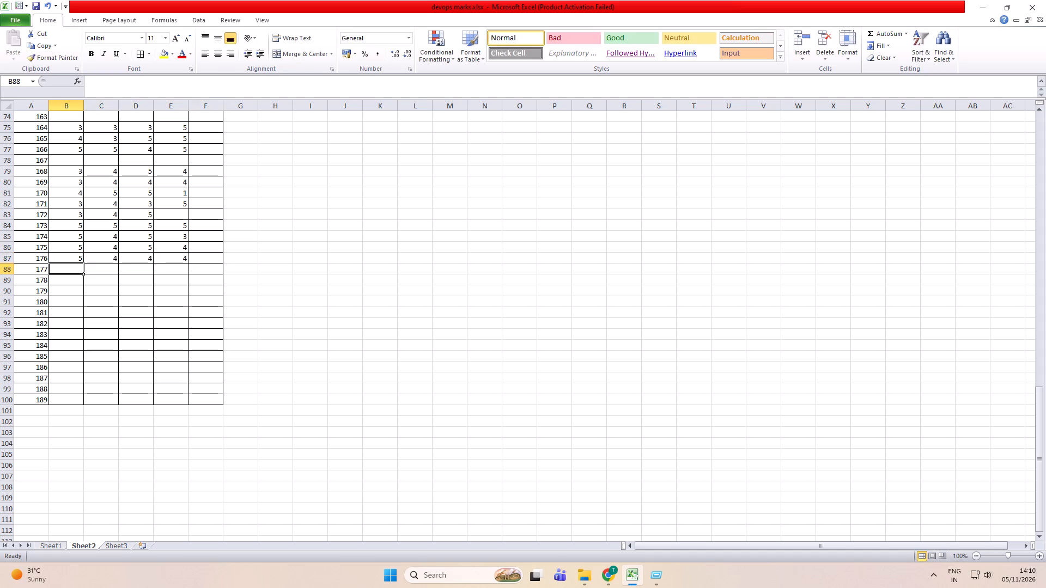
# Enter the marks 5, 4, 5 and 4 for Q1 to Q4 in the row of number 177.
pyautogui.press('5')
pyautogui.press('Right')
pyautogui.press('4')
pyautogui.press('Right')
pyautogui.press('5')
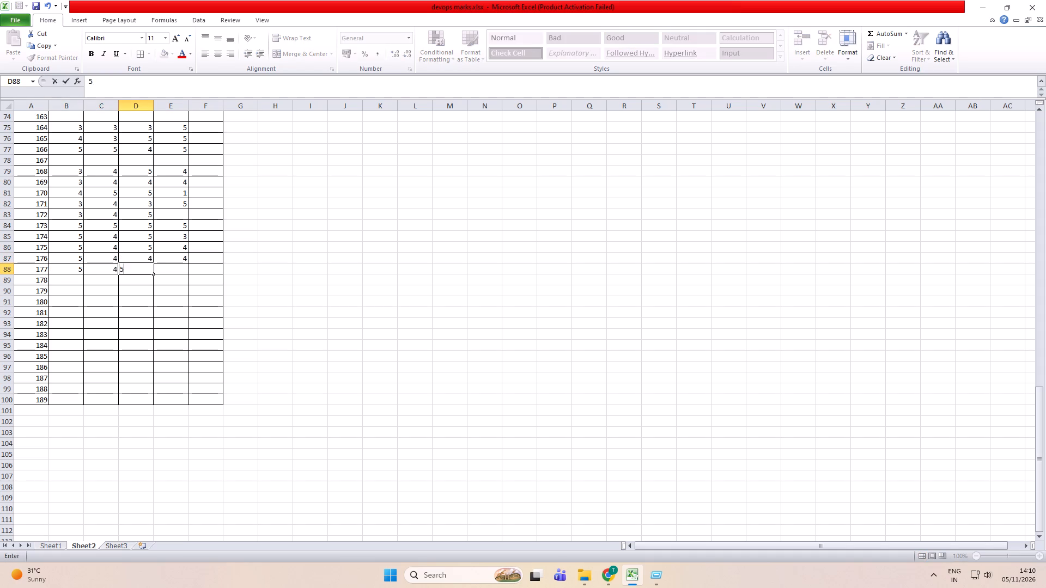
pyautogui.press('Right')
pyautogui.press('4')
pyautogui.press('Down')
# Leave number 178 blank and enter the marks 4, 4, 4 and 4 for Q1 to Q4 in the row of number 179.
pyautogui.press('Left')
pyautogui.press('Left')
pyautogui.press('Left')
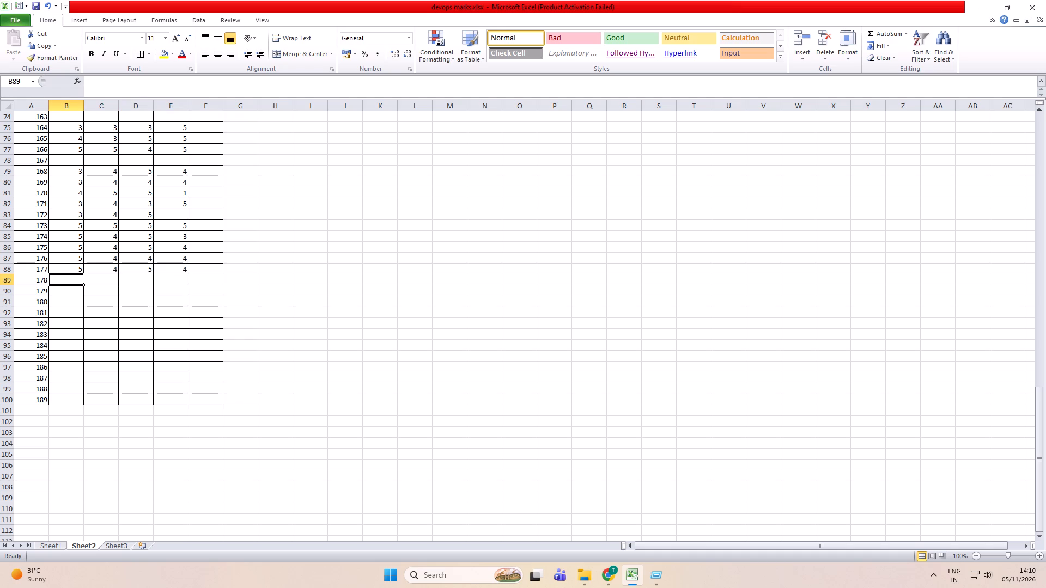
pyautogui.press('Down')
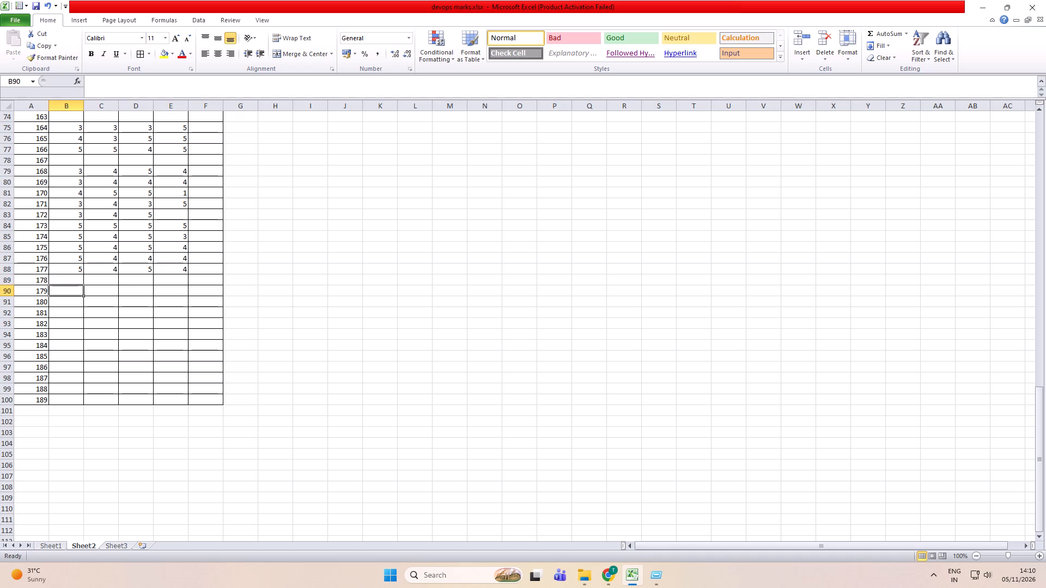
pyautogui.press('4')
pyautogui.press('Right')
pyautogui.press('4')
pyautogui.press('Right')
pyautogui.press('4')
pyautogui.press('Right')
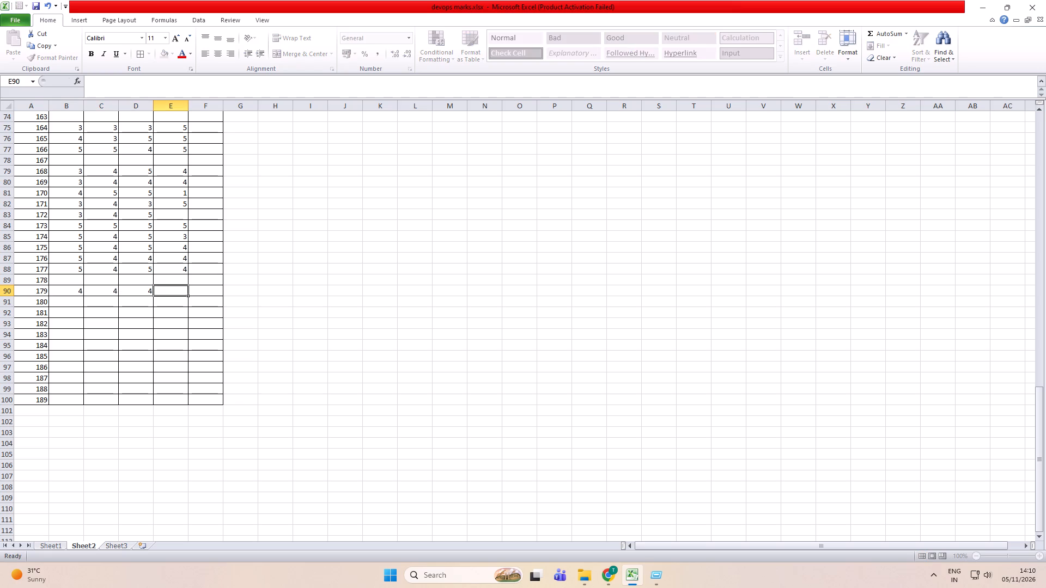
pyautogui.press('4')
pyautogui.press('Down')
# Enter the marks 5, 4, 5 and 4 for Q1 to Q4 in the row of number 180.
pyautogui.press('Left')
pyautogui.press('Left')
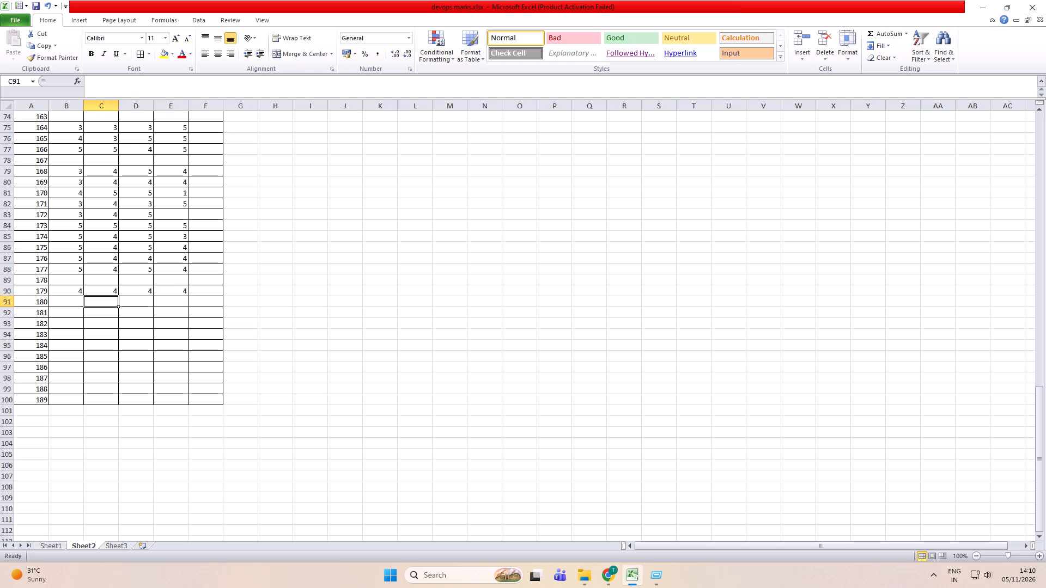
pyautogui.press('Left')
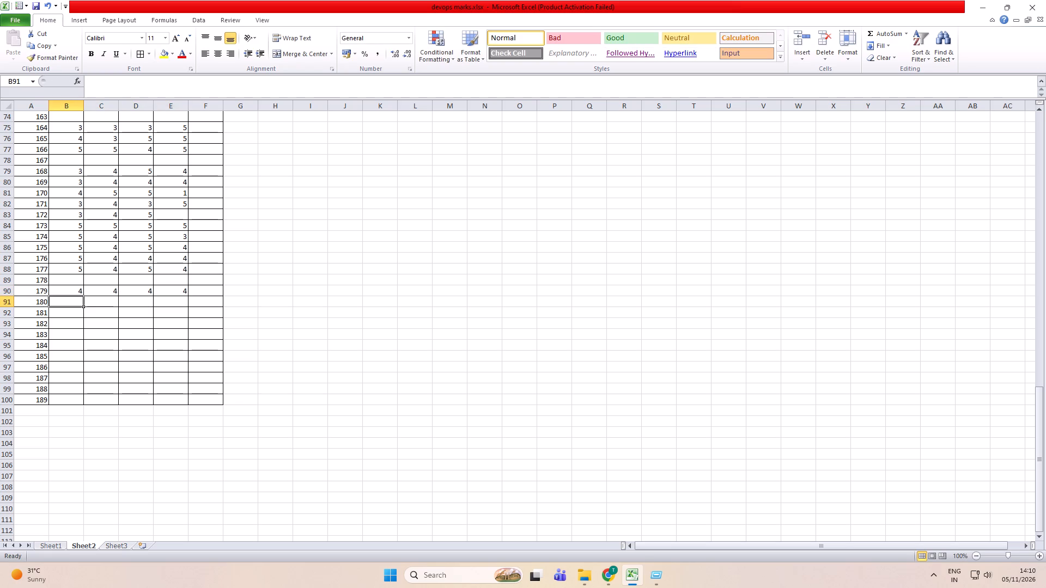
pyautogui.press('5')
pyautogui.press('Right')
pyautogui.press('4')
pyautogui.press('Right')
pyautogui.press('5')
pyautogui.press('Right')
pyautogui.press('4')
pyautogui.press('Down')
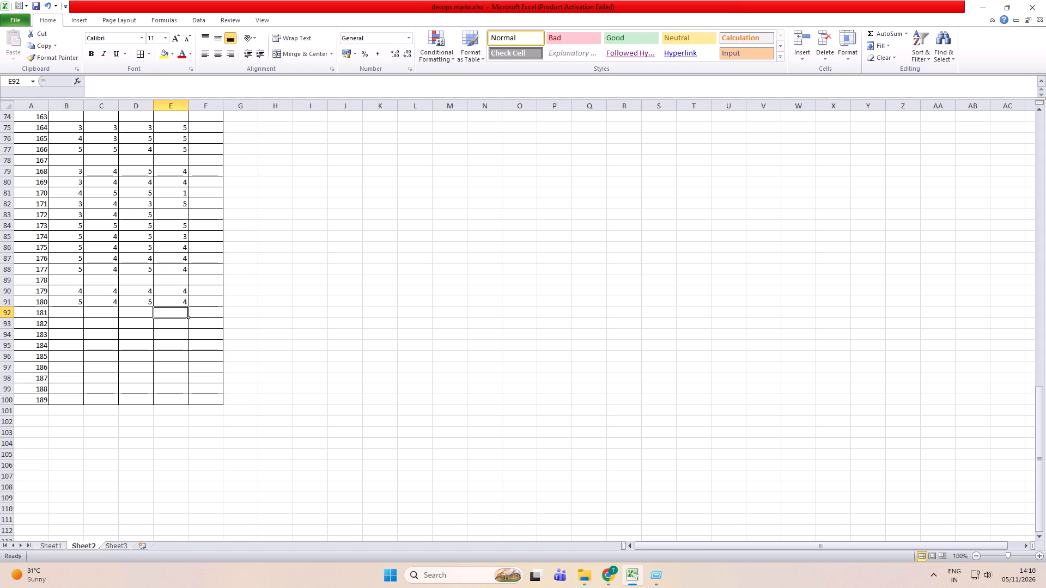
# Enter the marks 4, 5, 4 and 5 for Q1 to Q4 in the row of number 181.
pyautogui.press('Left')
pyautogui.press('Left')
pyautogui.press('Left')
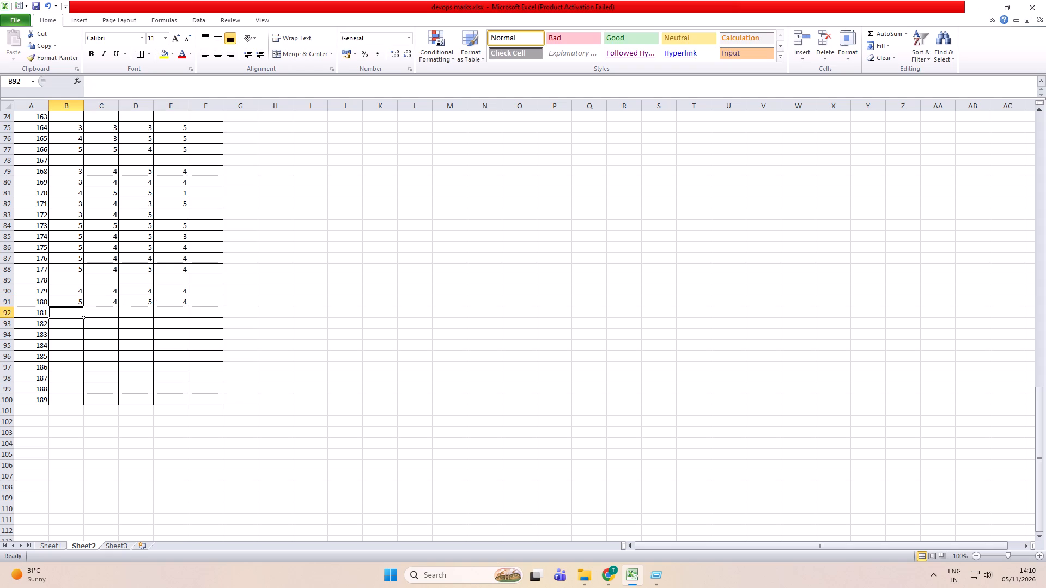
pyautogui.press('4')
pyautogui.press('Right')
pyautogui.press('5')
pyautogui.press('Right')
pyautogui.press('4')
pyautogui.press('Right')
pyautogui.press('5')
pyautogui.press('Down')
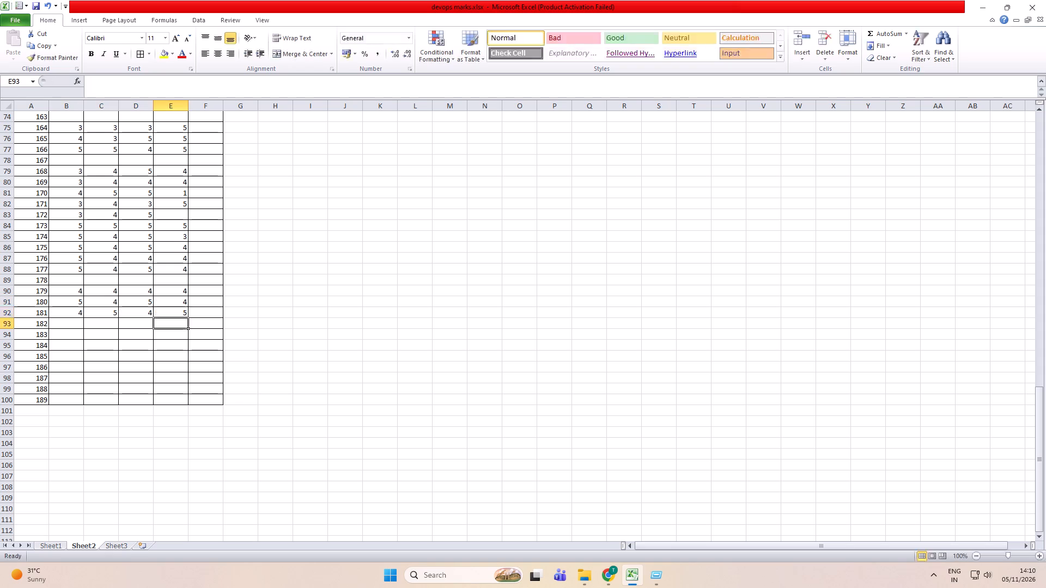
# Enter the marks 5 for Q1, 4 for Q3 and 5 for Q4 in the row of number 182, leaving Q2 blank.
pyautogui.press('Left')
pyautogui.press('Left')
pyautogui.press('Left')
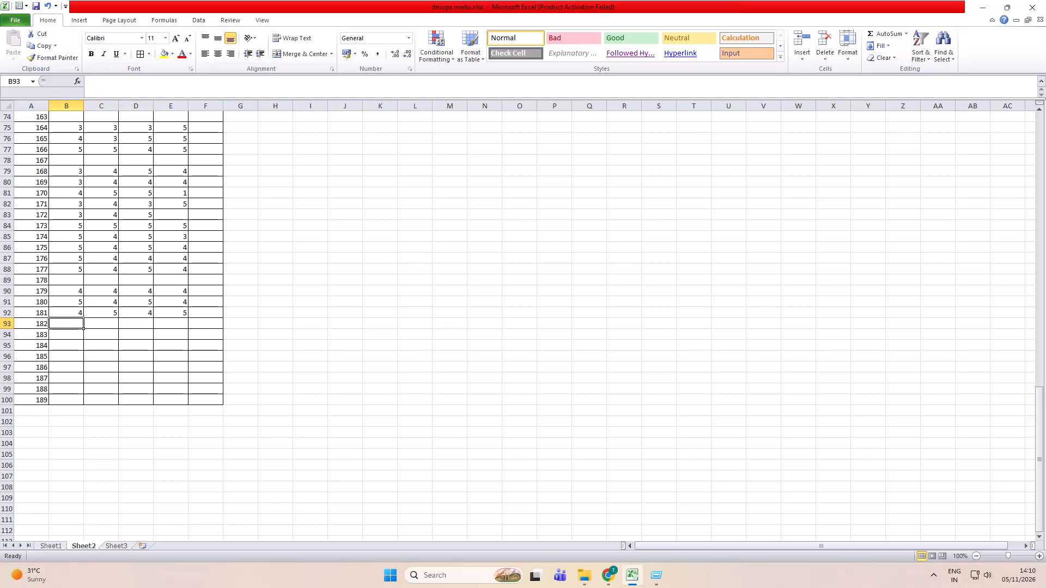
pyautogui.press('5')
pyautogui.press('Right')
pyautogui.press('Right')
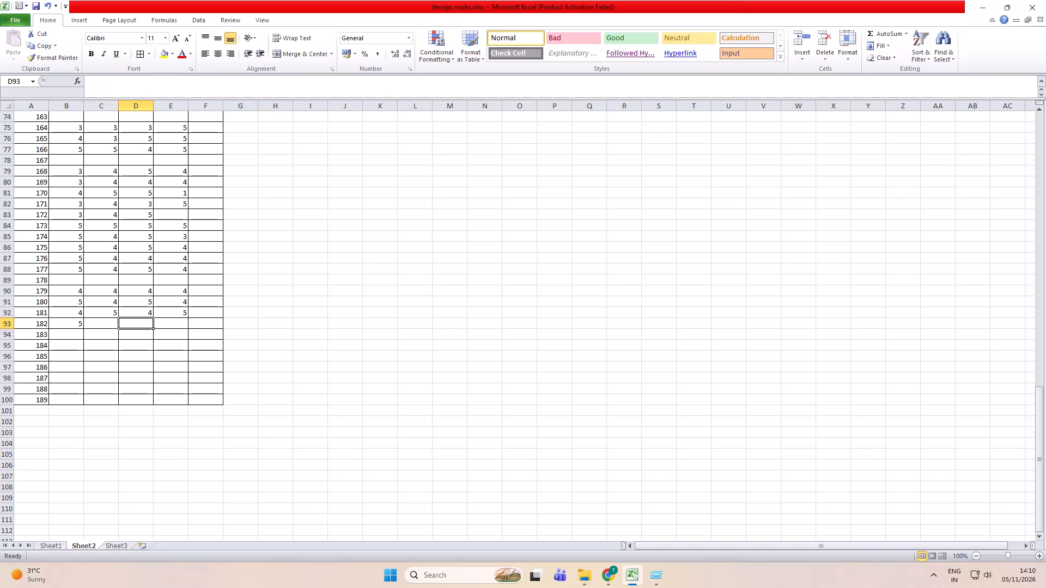
pyautogui.press('4')
pyautogui.press('Right')
pyautogui.press('5')
pyautogui.press('Down')
# Skip numbers 183 and 184 and enter the marks 5, 5, 5 and 5 for Q1 to Q4 in the row of number 185.
pyautogui.press('Left')
pyautogui.press('Left')
pyautogui.press('Left')
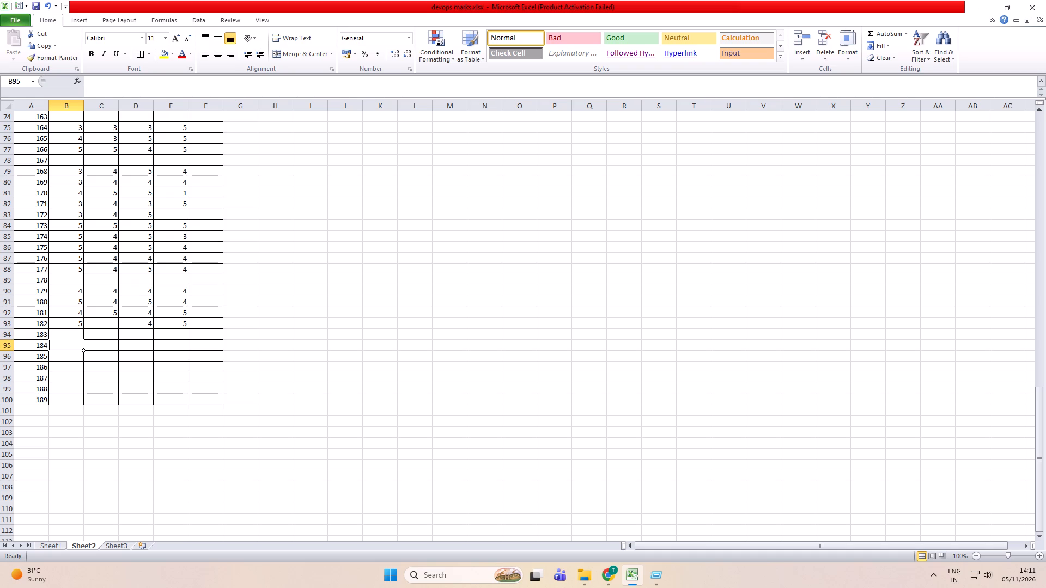
pyautogui.press('Down')
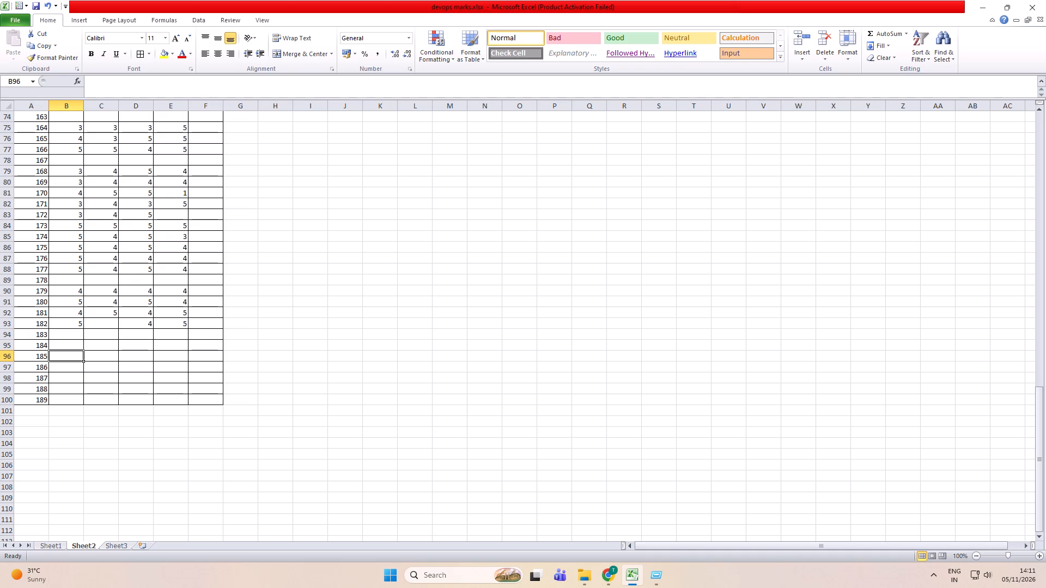
pyautogui.press('5')
pyautogui.press('Right')
pyautogui.press('5')
pyautogui.press('Right')
pyautogui.press('5')
pyautogui.press('Right')
pyautogui.press('5')
pyautogui.press('Right')
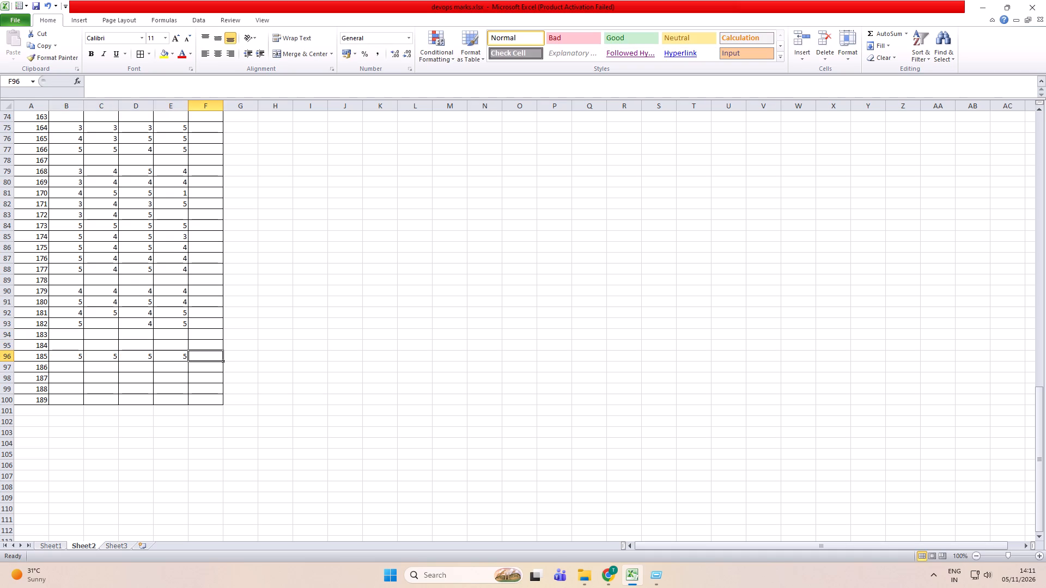
# Enter the marks 5 for Q1, 4 for Q2 and 5 for Q4 in the row of number 186, leaving Q3 blank.
pyautogui.press('Down')
pyautogui.press('Left')
pyautogui.press('Left')
pyautogui.press('Left')
pyautogui.press('Left')
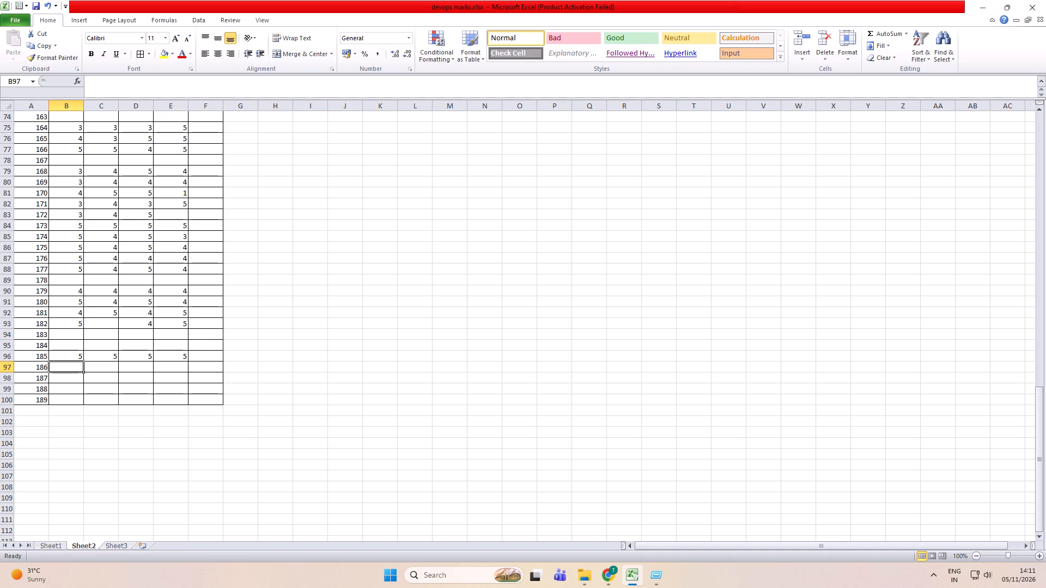
pyautogui.press('5')
pyautogui.press('Right')
pyautogui.press('4')
pyautogui.press('Right')
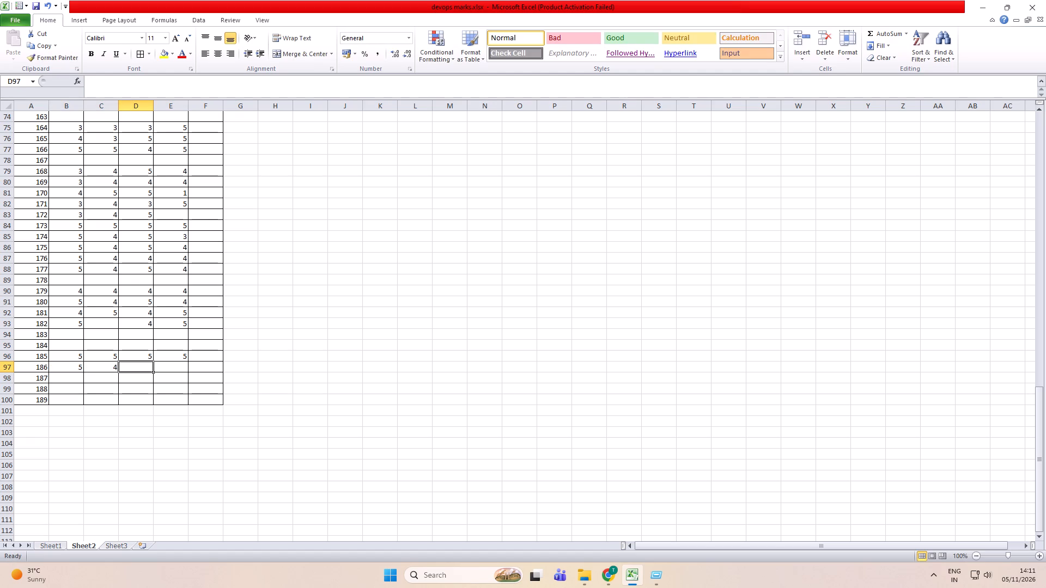
pyautogui.press('Right')
pyautogui.press('6')
pyautogui.press('BackSpace')
pyautogui.press('5')
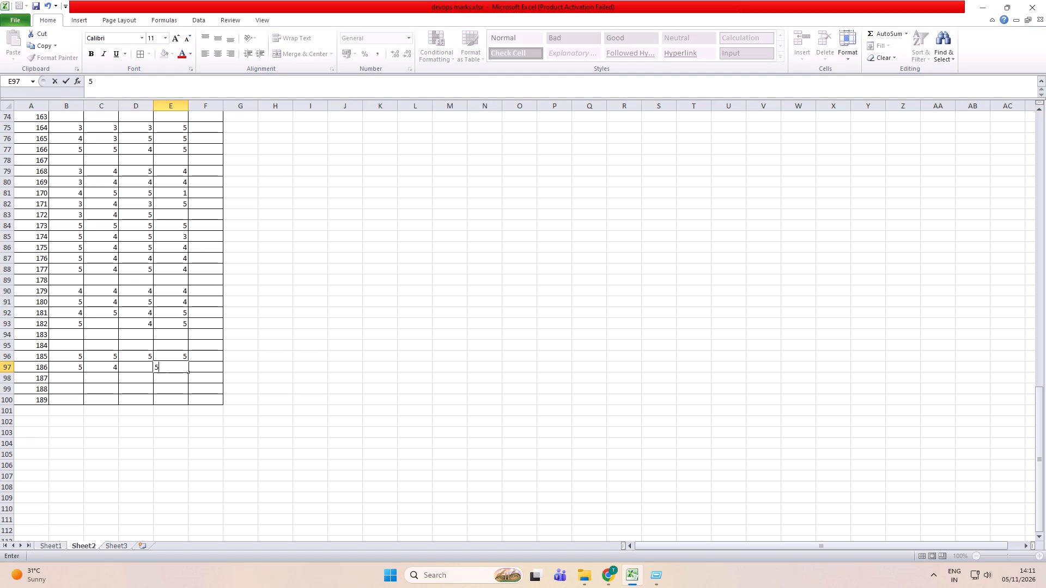
pyautogui.press('Down')
# Skip number 187 and enter the marks 4, 5, 4 and 4 for Q1 to Q4 in the row of number 188.
pyautogui.press('Left')
pyautogui.press('Left')
pyautogui.press('Left')
pyautogui.press('Left')
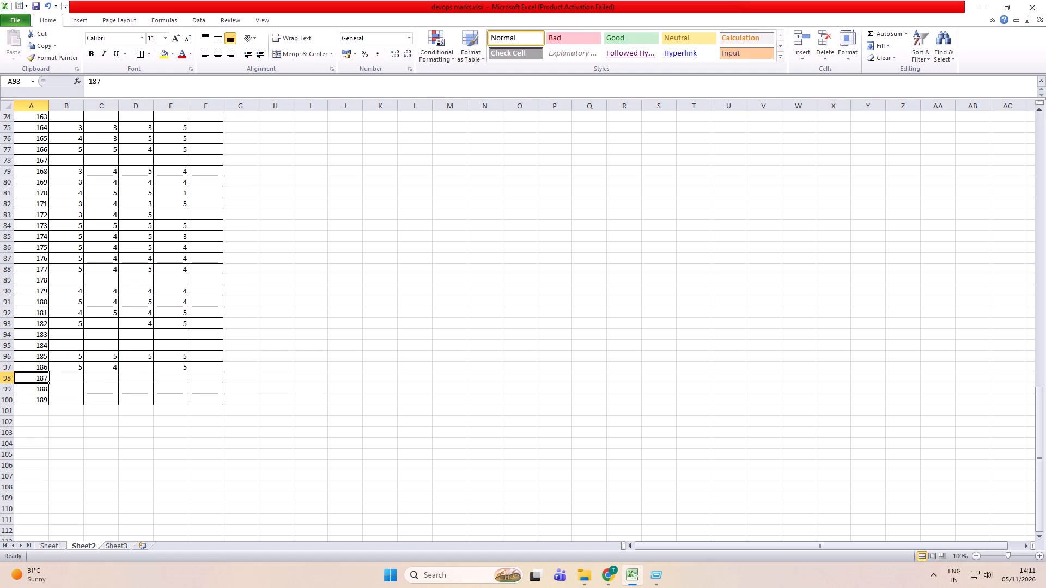
pyautogui.press('Right')
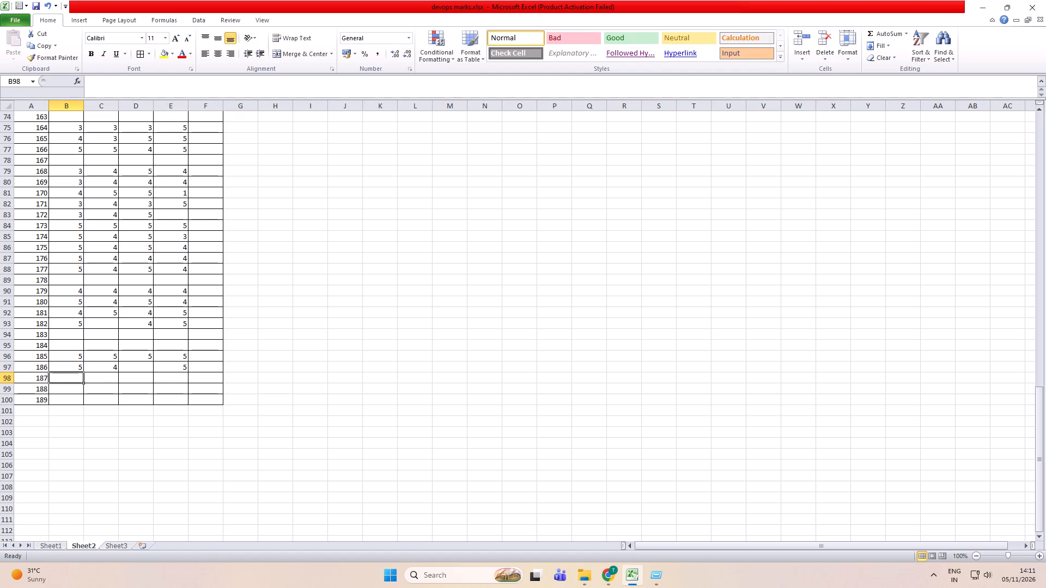
pyautogui.press('Left')
pyautogui.press('Left')
pyautogui.press('Right')
pyautogui.press('Down')
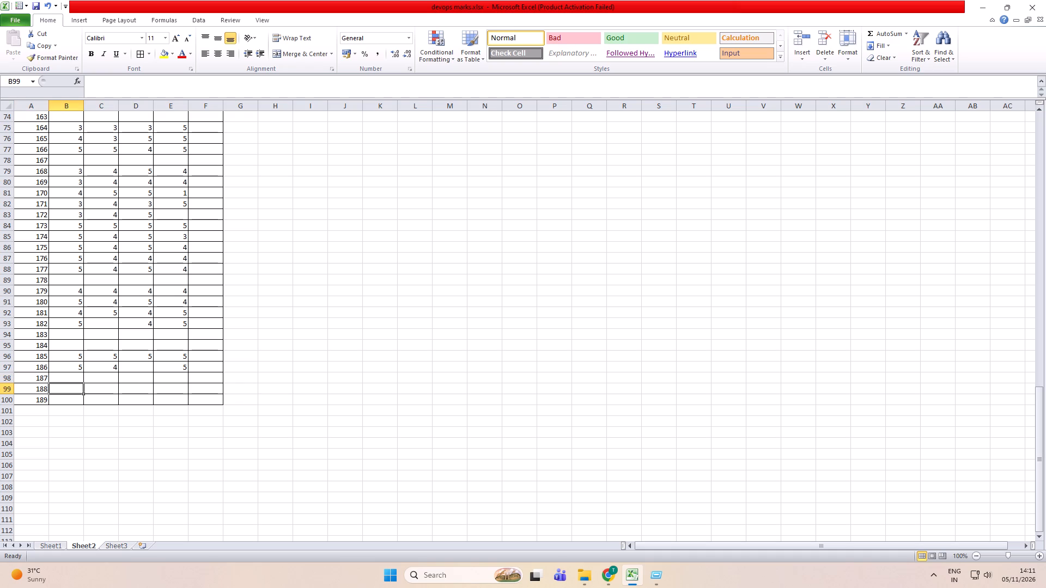
pyautogui.press('4')
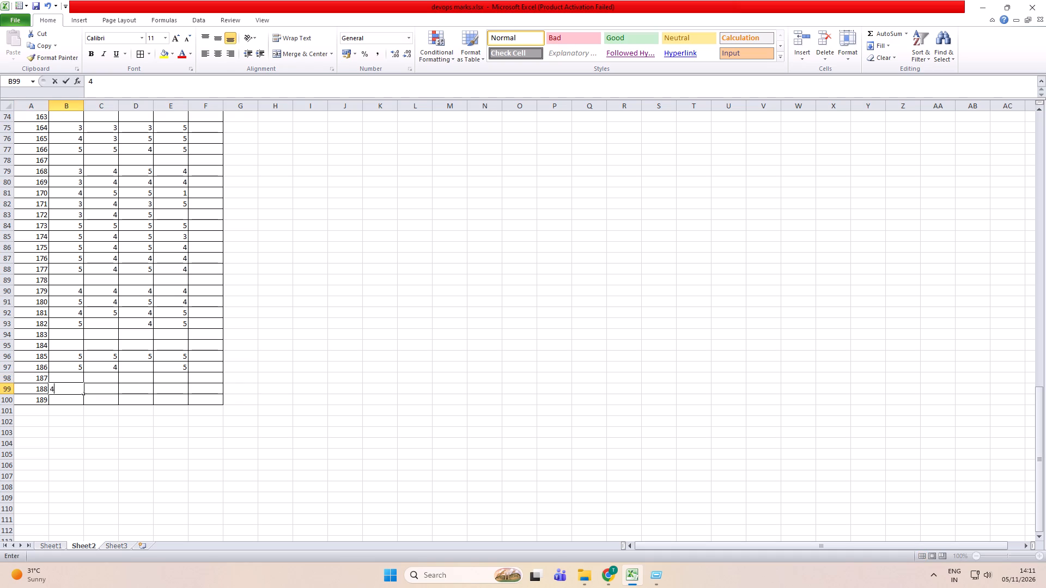
pyautogui.press('Right')
pyautogui.press('5')
pyautogui.press('Right')
pyautogui.press('4')
pyautogui.press('Right')
pyautogui.press('4')
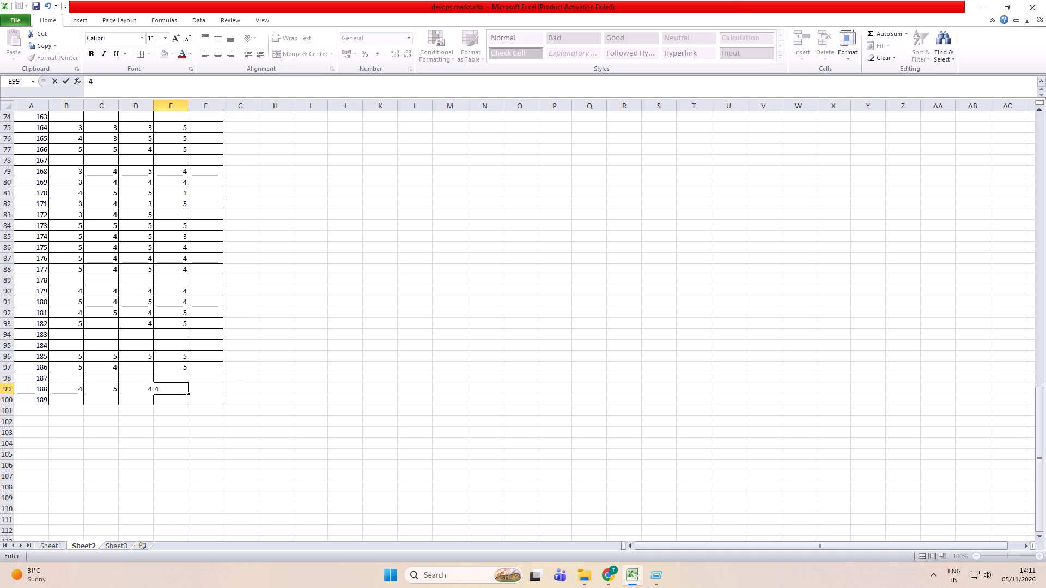
pyautogui.press('Down')
# Save the devops marks workbook with the entered marks.
pyautogui.hotkey('ctrl', 's')
pyautogui.hotkey('ctrl', 's')
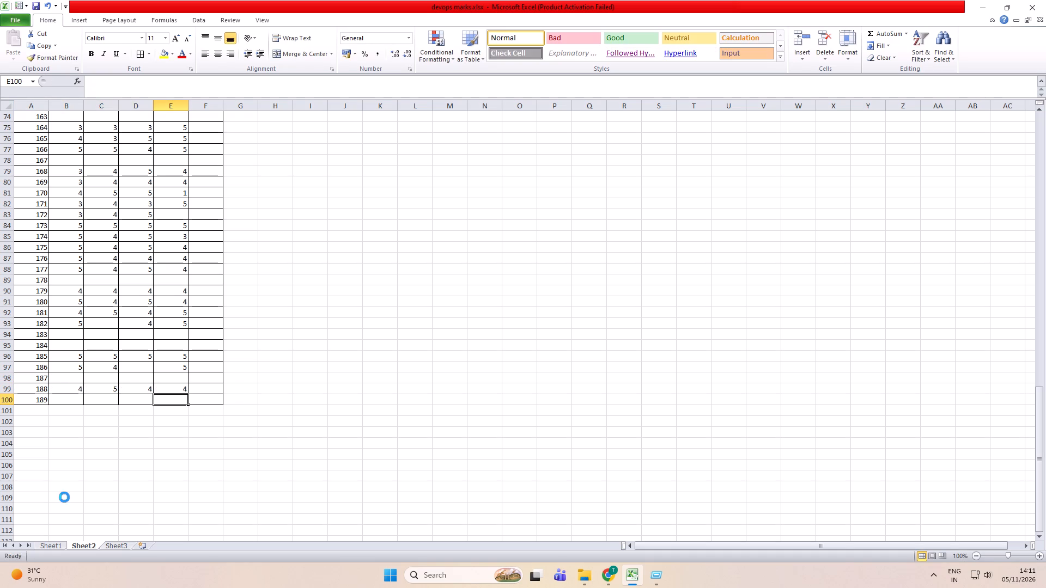
pyautogui.hotkey('ctrl', 's')
pyautogui.hotkey('ctrl', 's')
pyautogui.hotkey('ctrl', 's')
# Review the marks table on Sheet2 for rows still without marks, including numbers 103 to 131, 139, 141, 143 and 147.
pyautogui.scroll(9, 0, 202)
pyautogui.scroll(-1, 0, 202)
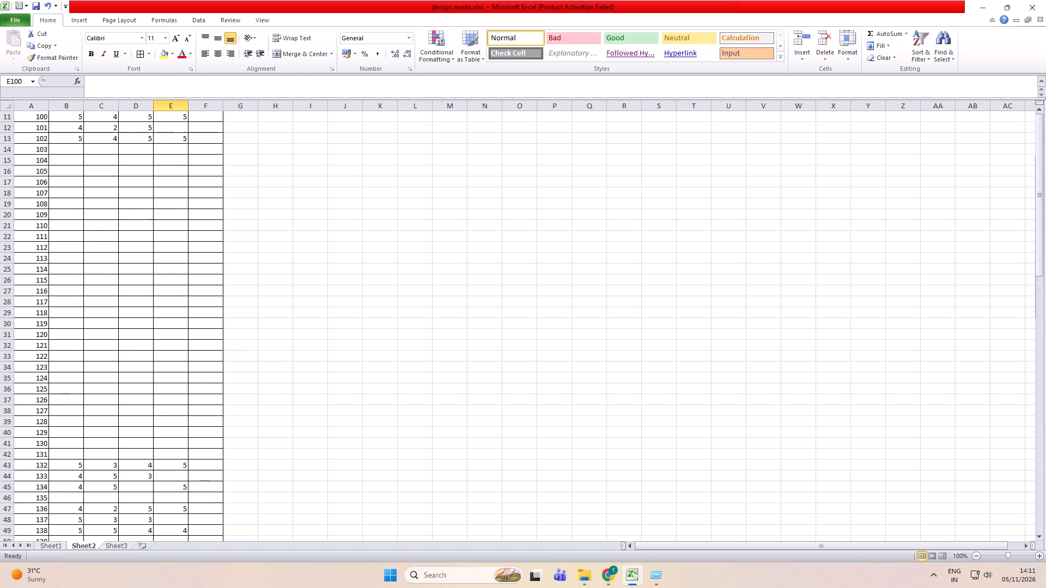
pyautogui.moveTo(35, 148); pyautogui.dragTo(41, 458)
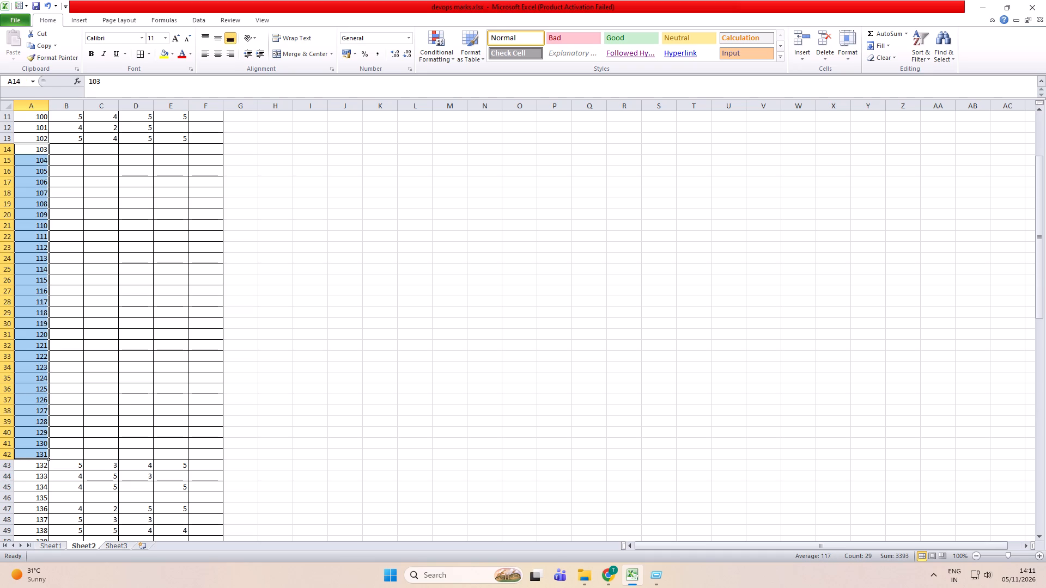
pyautogui.scroll(-1, 833, 522)
pyautogui.scroll(3, 833, 522)
pyautogui.scroll(-4, 157, 251)
pyautogui.moveTo(76, 302); pyautogui.dragTo(132, 302)
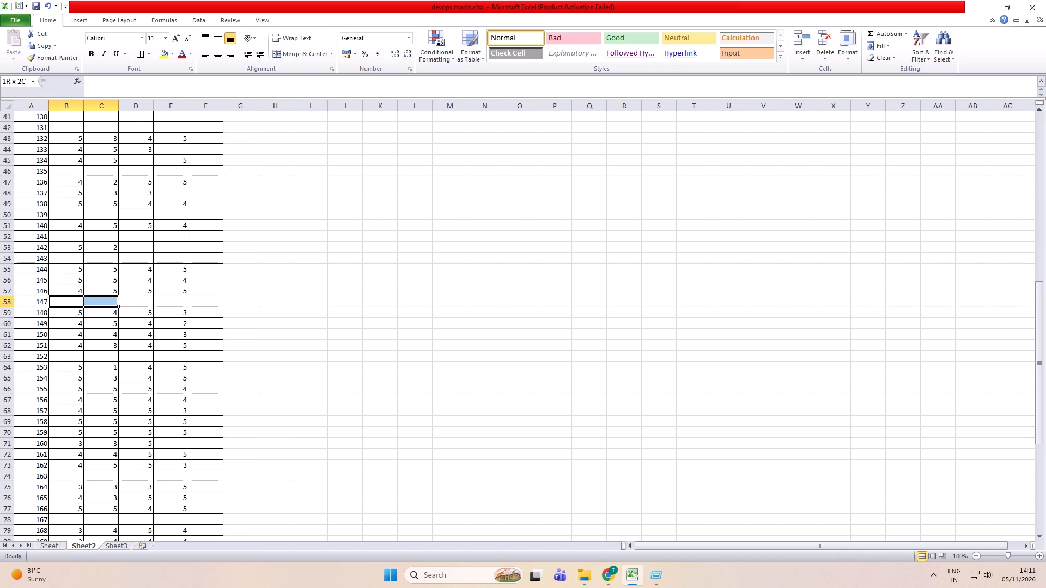
pyautogui.moveTo(132, 302); pyautogui.dragTo(182, 307)
pyautogui.moveTo(61, 260); pyautogui.dragTo(192, 253)
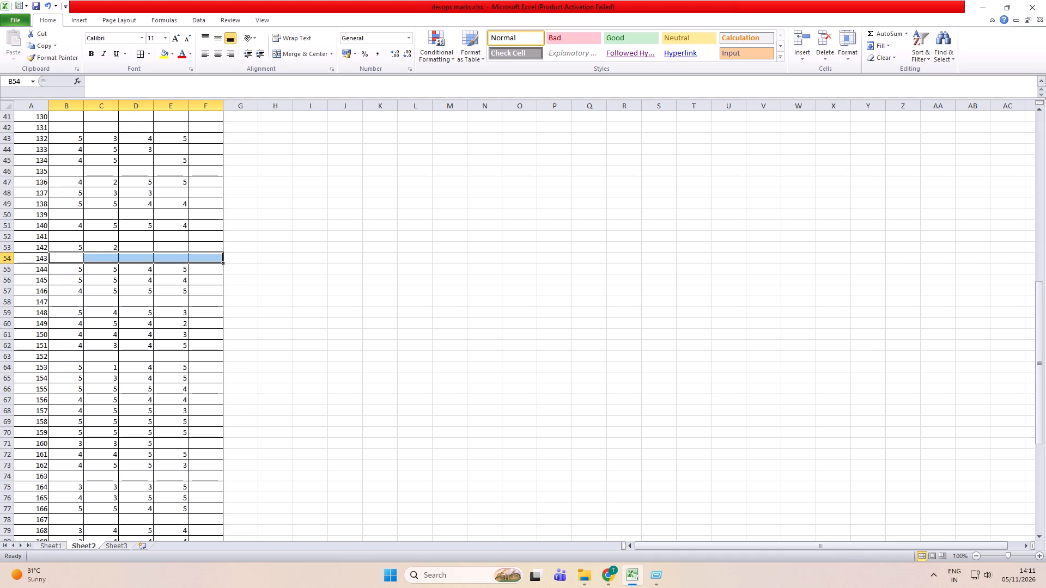
pyautogui.moveTo(76, 234); pyautogui.dragTo(131, 234)
pyautogui.click(112, 213)
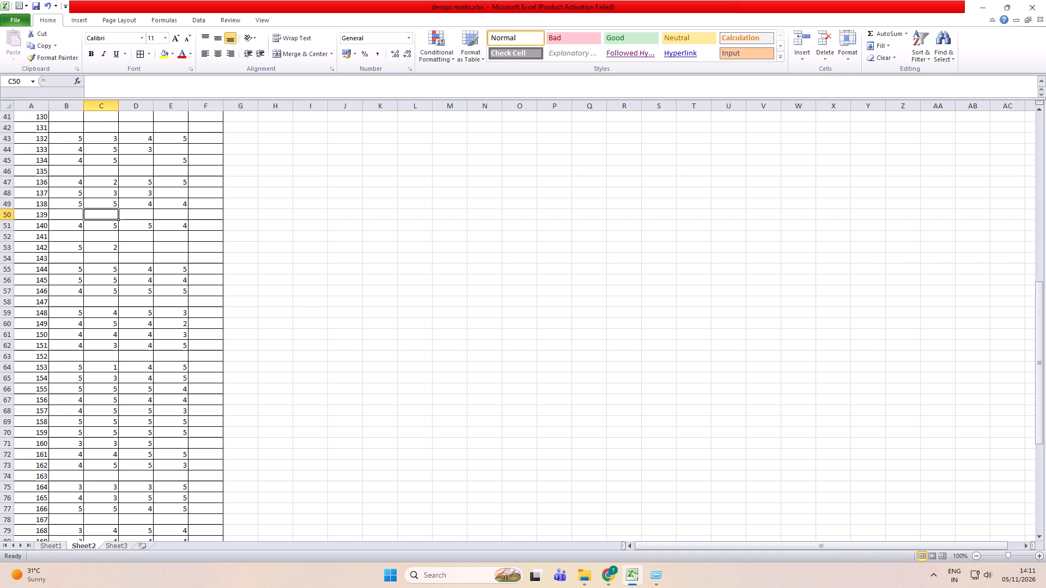
pyautogui.scroll(-2, 245, 233)
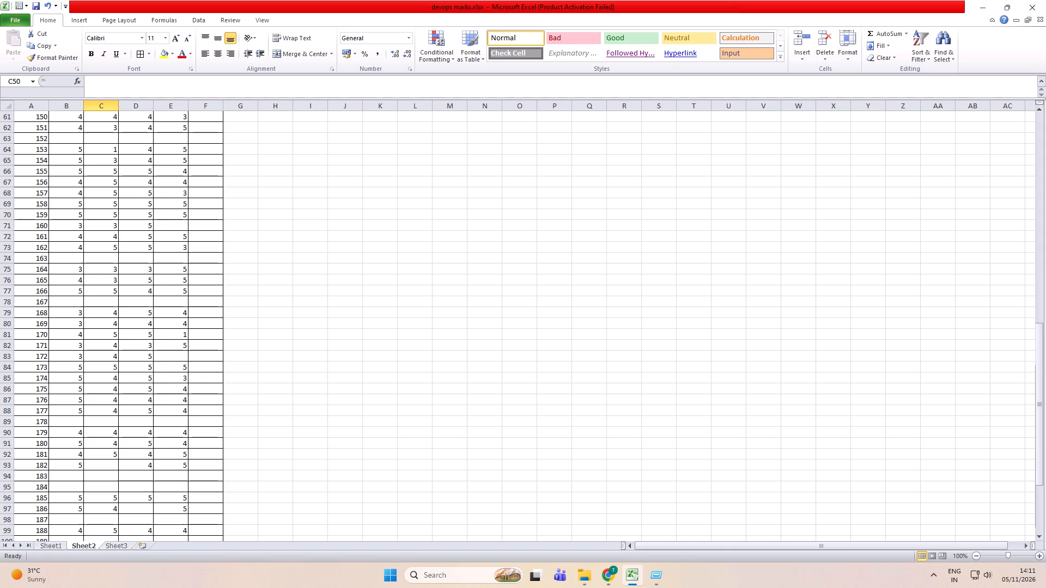
pyautogui.scroll(-1, 245, 233)
pyautogui.scroll(-2, 244, 104)
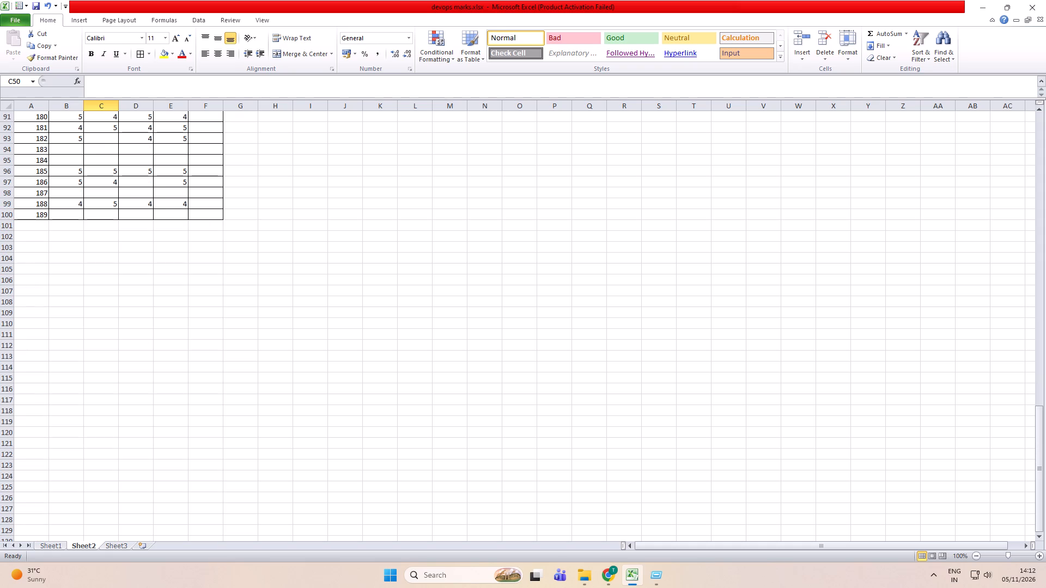
# Save the devops marks workbook again after the review.
pyautogui.tripleClick(37, 4)
pyautogui.doubleClick(37, 4)
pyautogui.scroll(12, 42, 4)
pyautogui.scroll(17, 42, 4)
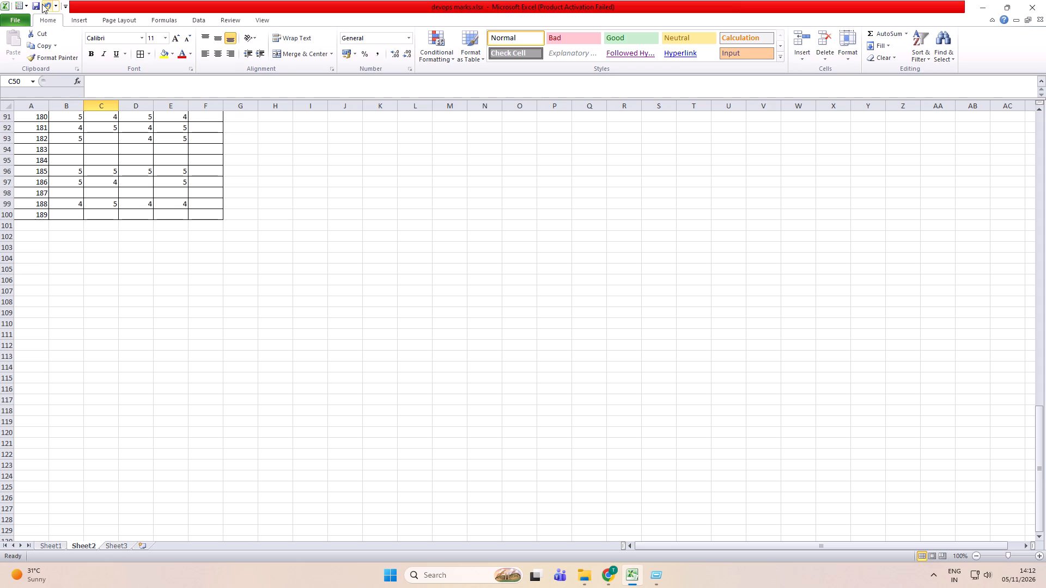
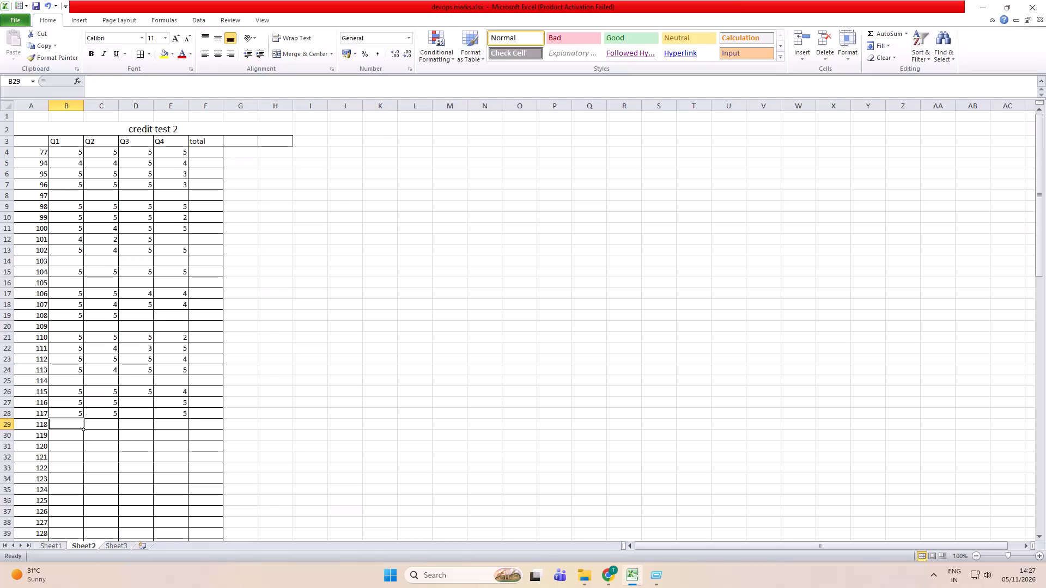
# Skip numbers 118 and 119 and enter the marks 4, 5, 3 and 3 for Q1 to Q4 in the row of number 120.
pyautogui.press('Down')
pyautogui.press('Down')
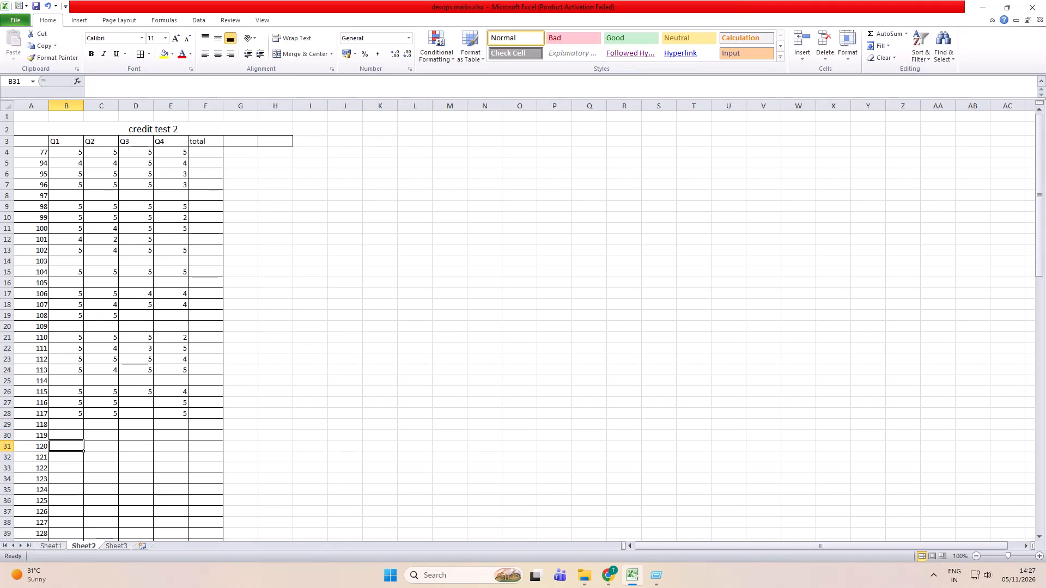
pyautogui.press('4')
pyautogui.press('Right')
pyautogui.press('5')
pyautogui.press('Right')
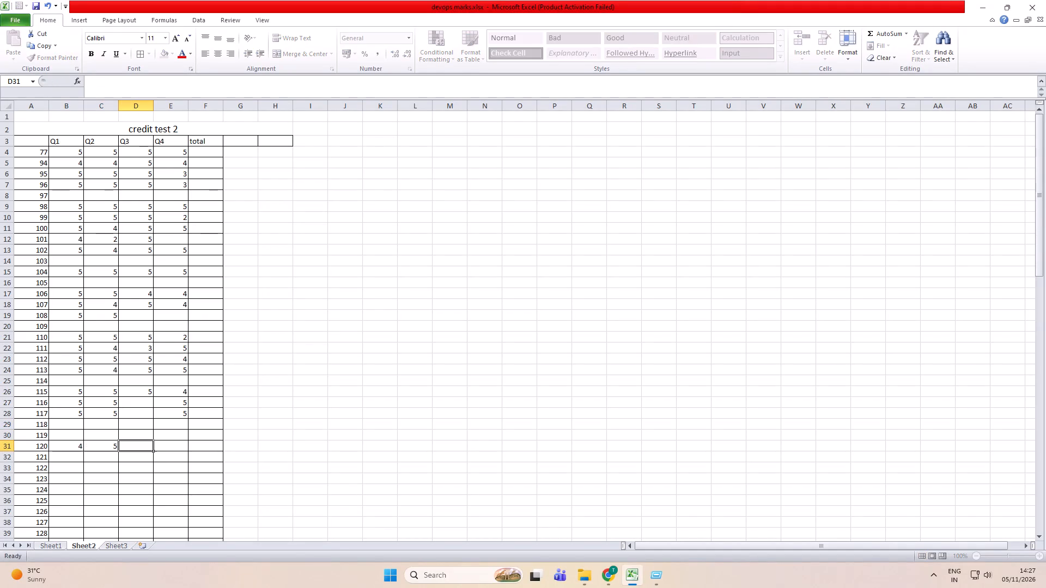
pyautogui.press('3')
pyautogui.press('Right')
pyautogui.press('3')
pyautogui.press('Down')
# Skip number 121 and enter the marks 5, 5, 5 and 4 for Q1 to Q4 in the row of number 122.
pyautogui.press('Left')
pyautogui.press('Left')
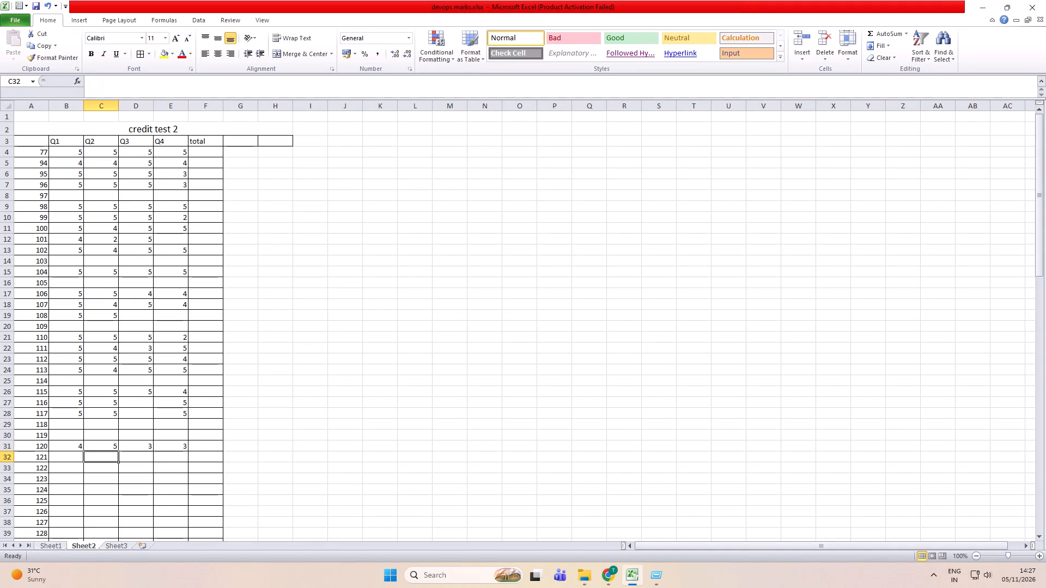
pyautogui.press('Left')
pyautogui.press('Down')
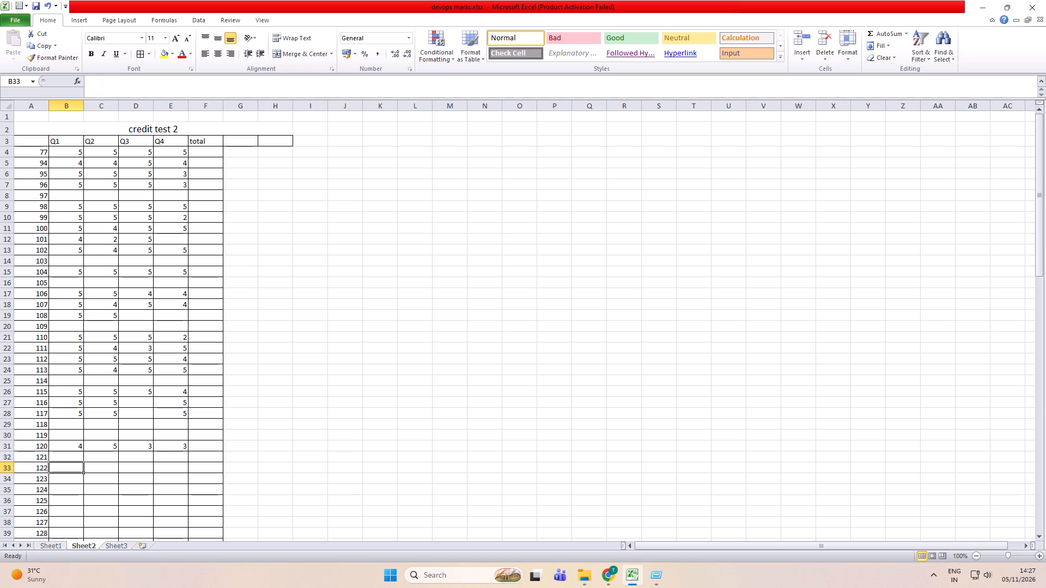
pyautogui.press('5')
pyautogui.press('Right')
pyautogui.press('5')
pyautogui.press('Right')
pyautogui.press('5')
pyautogui.press('Right')
pyautogui.press('4')
pyautogui.press('Down')
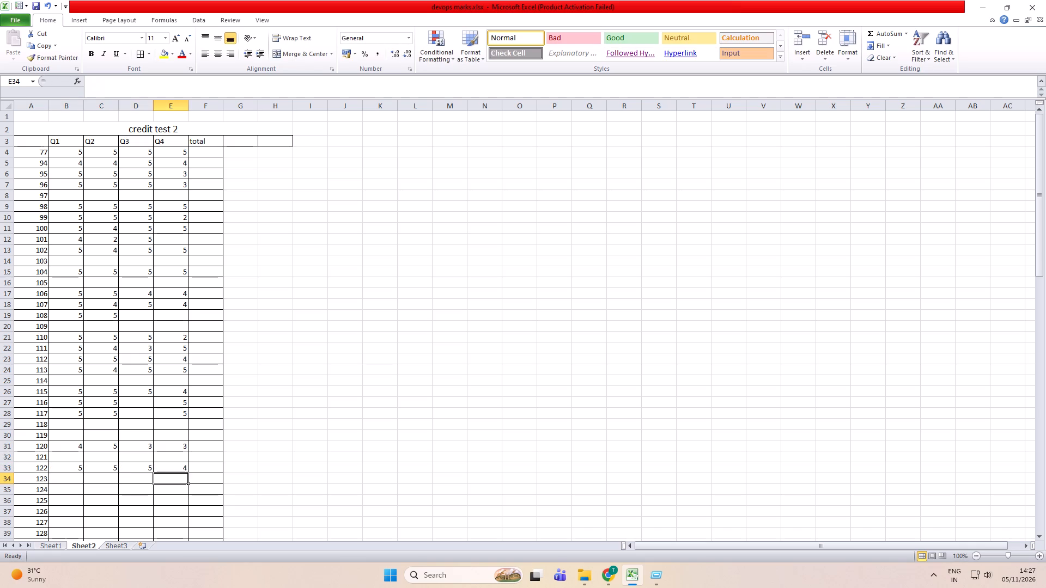
# Enter the marks 5, 4, 5 and 5 for Q1 to Q4 in the row of number 123.
pyautogui.press('Left')
pyautogui.press('Left')
pyautogui.press('Left')
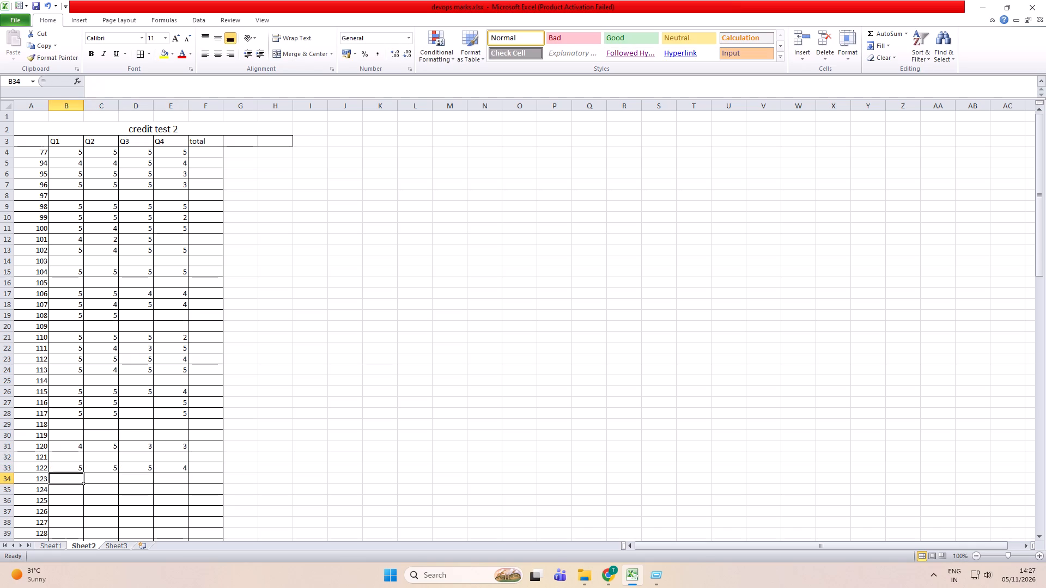
pyautogui.press('5')
pyautogui.press('Right')
pyautogui.press('4')
pyautogui.press('Right')
pyautogui.press('5')
pyautogui.press('Right')
pyautogui.press('5')
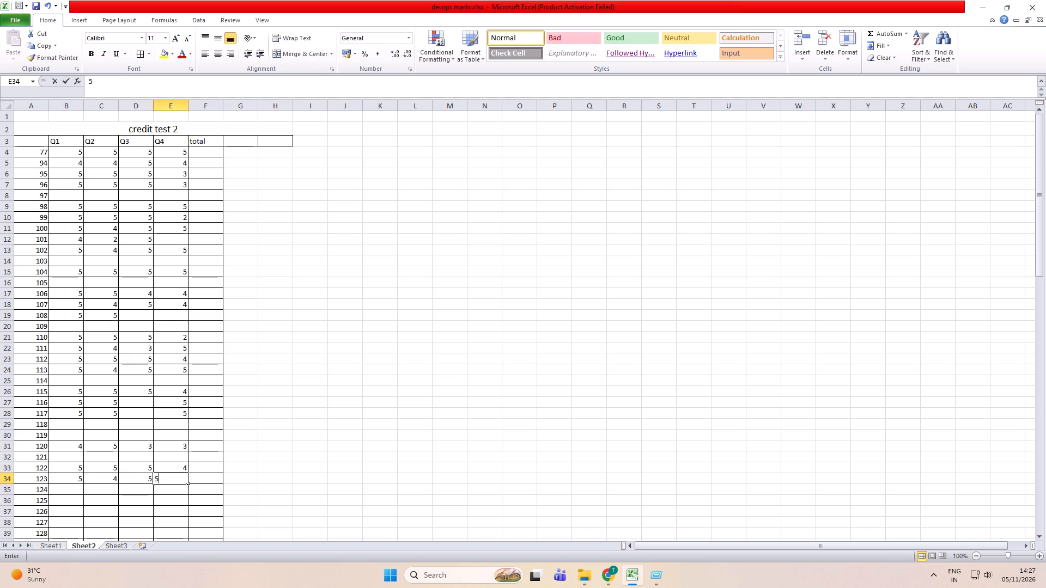
pyautogui.press('Down')
# Enter the marks 5, 5, 5 and 4 for Q1 to Q4 in the row of number 124.
pyautogui.press('Left')
pyautogui.press('Left')
pyautogui.press('Left')
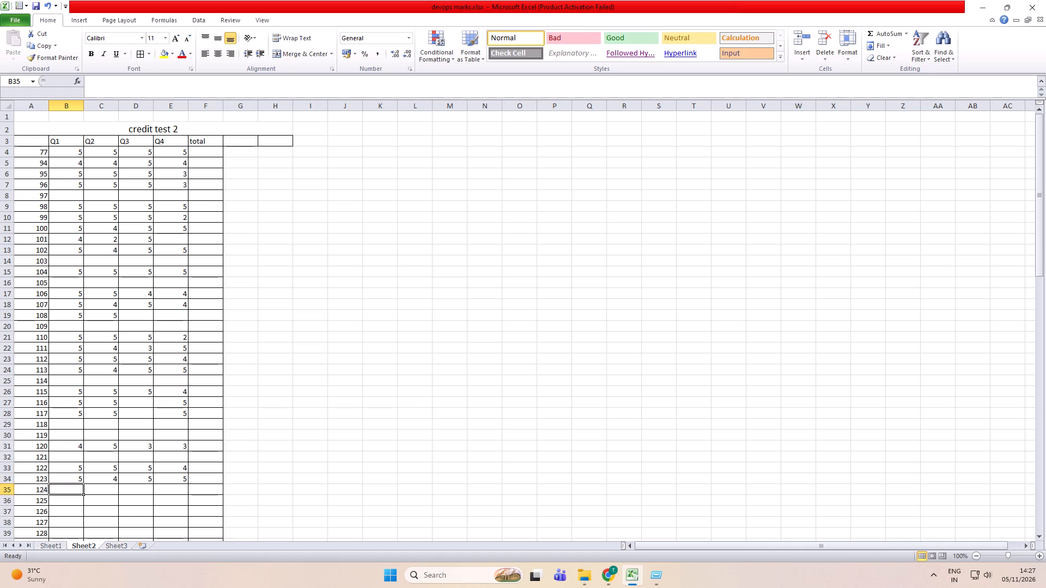
pyautogui.press('5')
pyautogui.press('Right')
pyautogui.press('5')
pyautogui.press('Right')
pyautogui.press('5')
pyautogui.press('Right')
pyautogui.press('4')
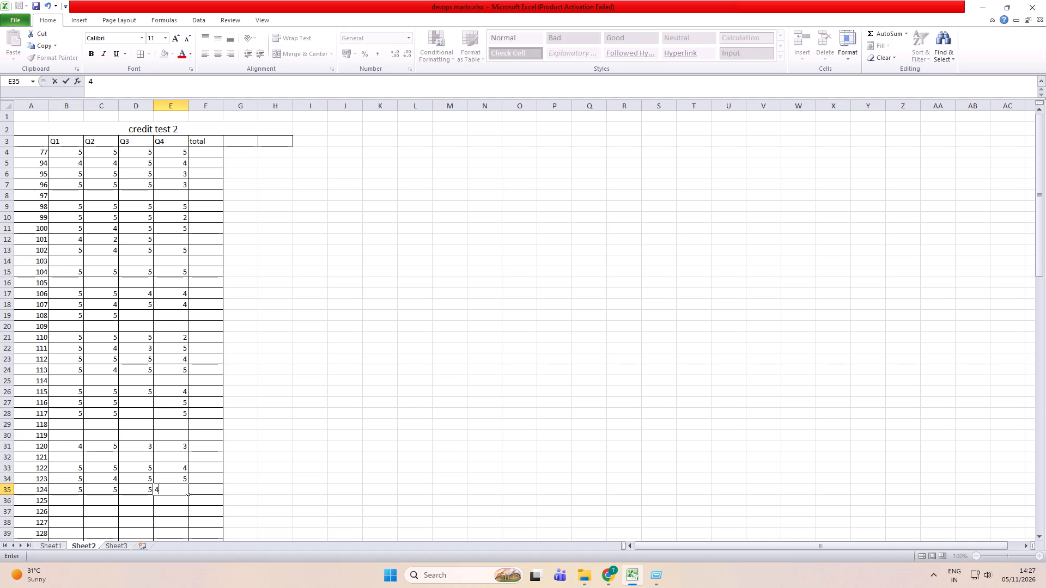
pyautogui.press('Down')
# Skip number 125 and enter the mark 4 for Q1 in the row of number 126.
pyautogui.press('Left')
pyautogui.press('Left')
pyautogui.press('Left')
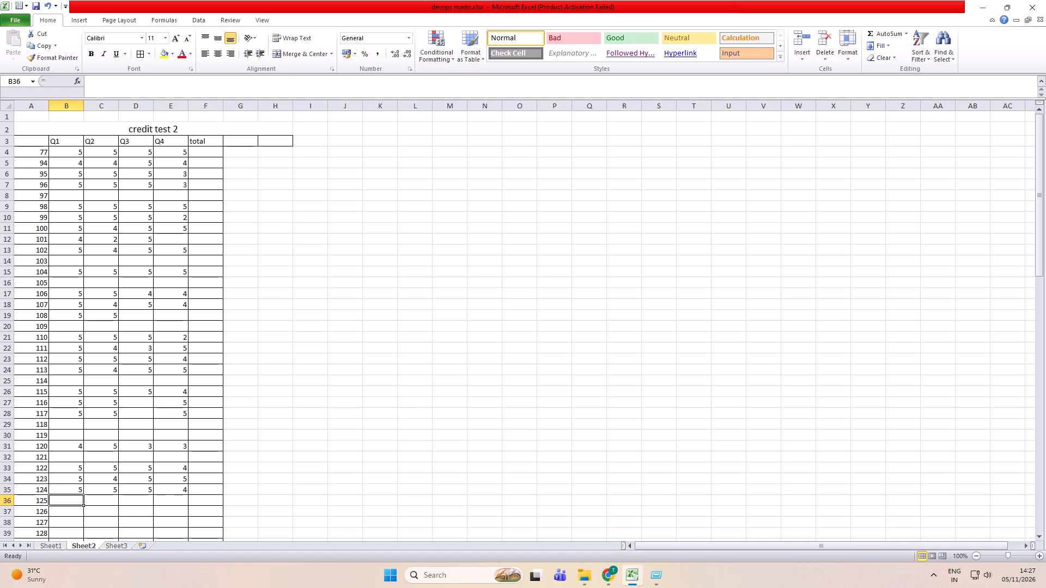
pyautogui.press('Left')
pyautogui.press('Right')
pyautogui.press('Down')
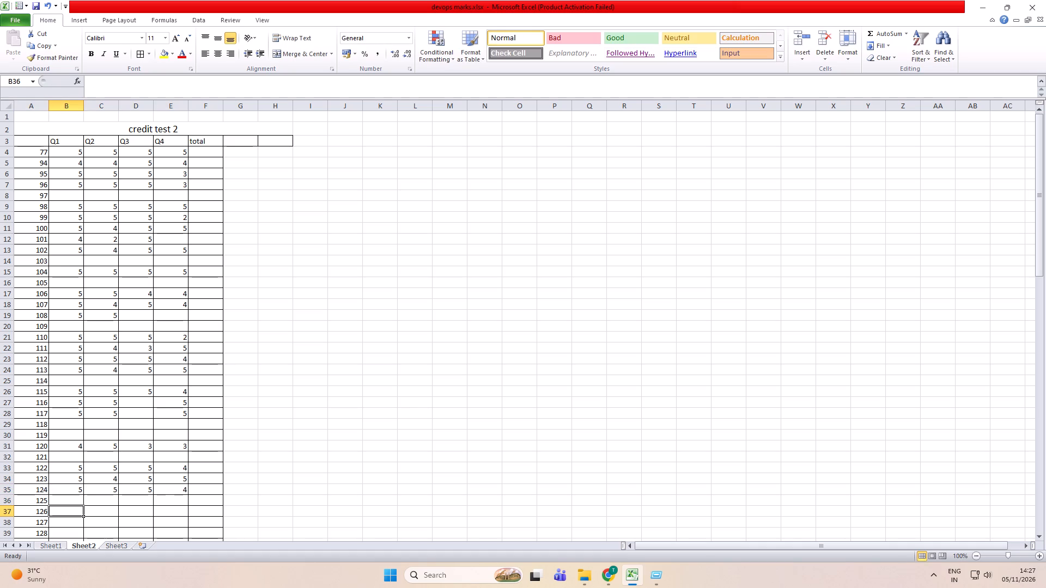
pyautogui.press('4')
pyautogui.press('Right')
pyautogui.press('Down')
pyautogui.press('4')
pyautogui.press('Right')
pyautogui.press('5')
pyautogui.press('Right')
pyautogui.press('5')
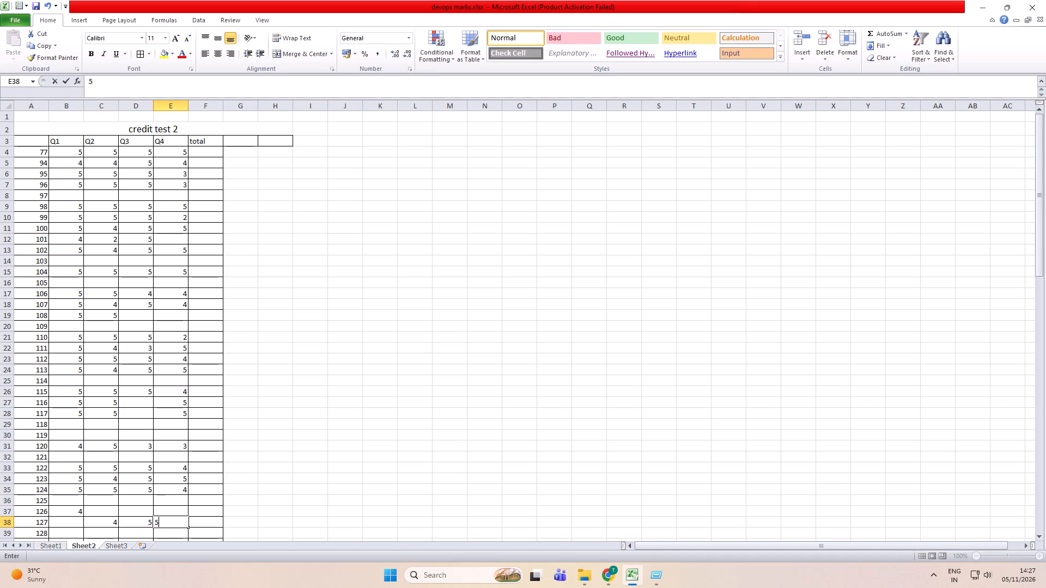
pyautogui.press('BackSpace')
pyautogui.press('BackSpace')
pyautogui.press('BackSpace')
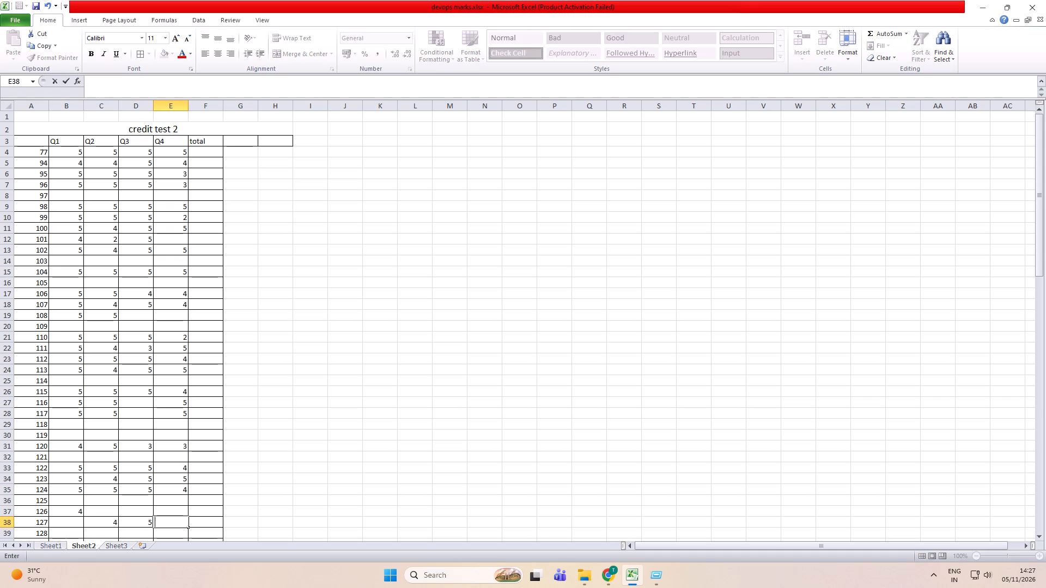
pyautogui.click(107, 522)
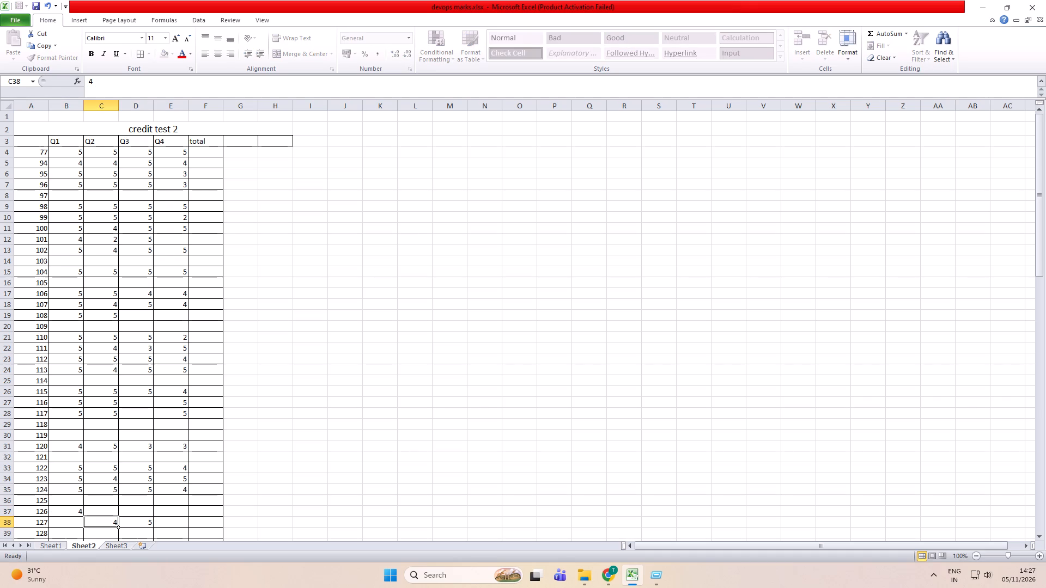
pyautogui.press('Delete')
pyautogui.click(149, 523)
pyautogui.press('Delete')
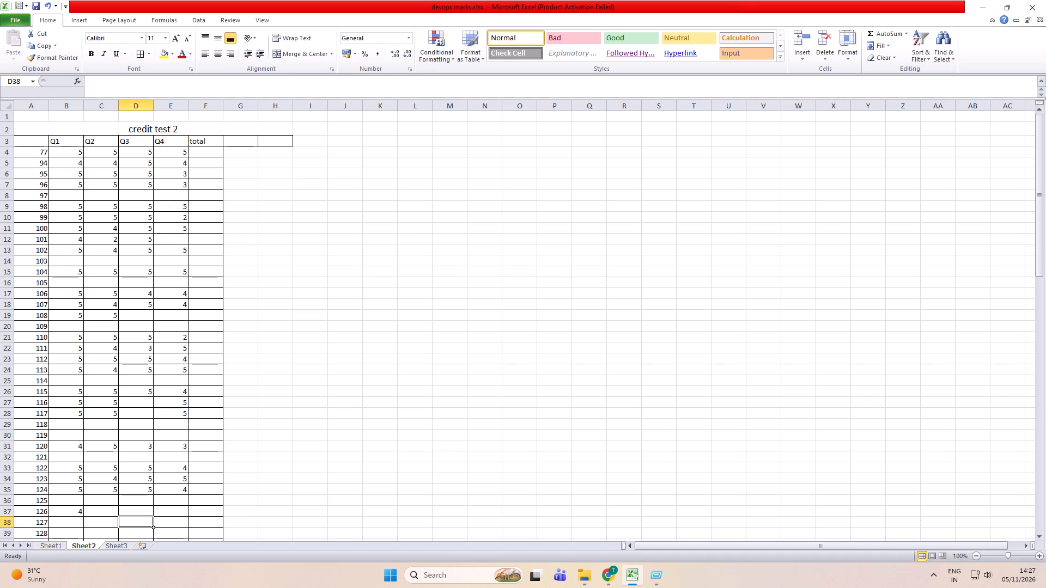
# Enter the marks 4, 5 and 5 for Q2 to Q4 in the row of number 126.
pyautogui.click(95, 507)
pyautogui.press('4')
pyautogui.press('Right')
pyautogui.press('5')
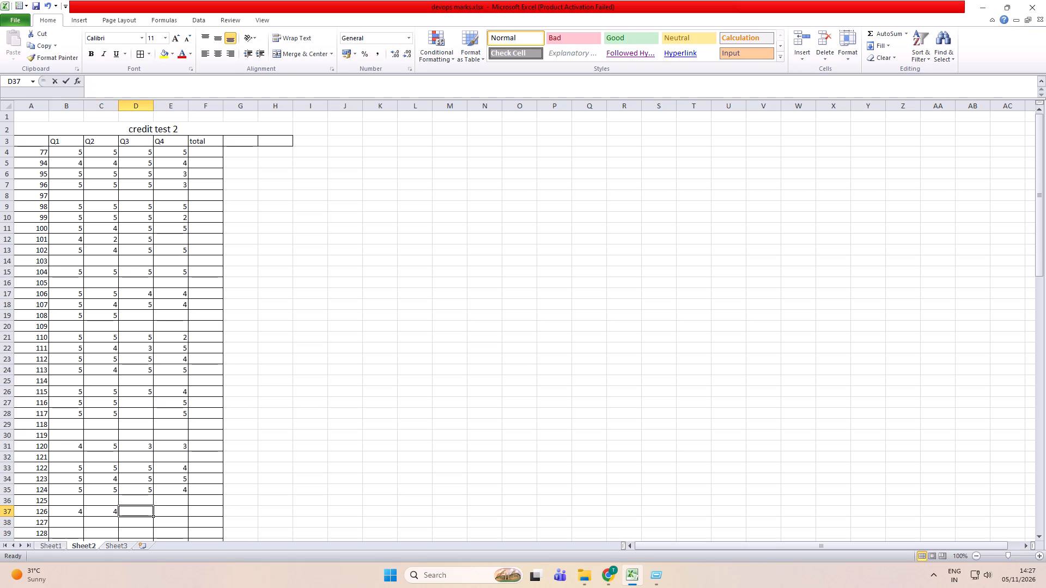
pyautogui.press('Right')
pyautogui.press('5')
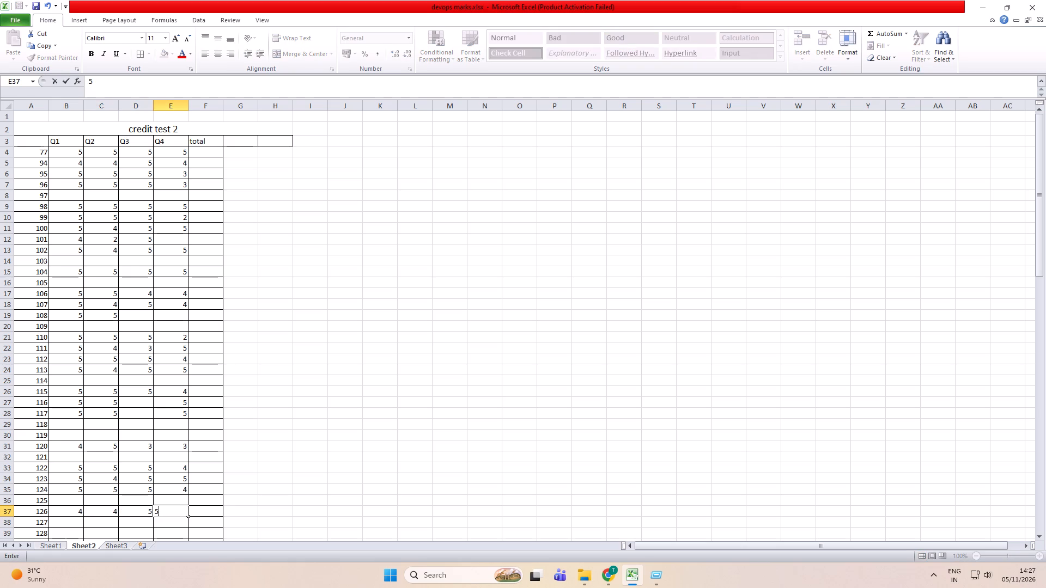
pyautogui.press('Down')
# Enter the marks 5 for Q1, 5 for Q2 and 3 for Q4 in the row of number 127, leaving Q3 empty.
pyautogui.press('Left')
pyautogui.press('Left')
pyautogui.press('Left')
pyautogui.scroll(-1, 209, 513)
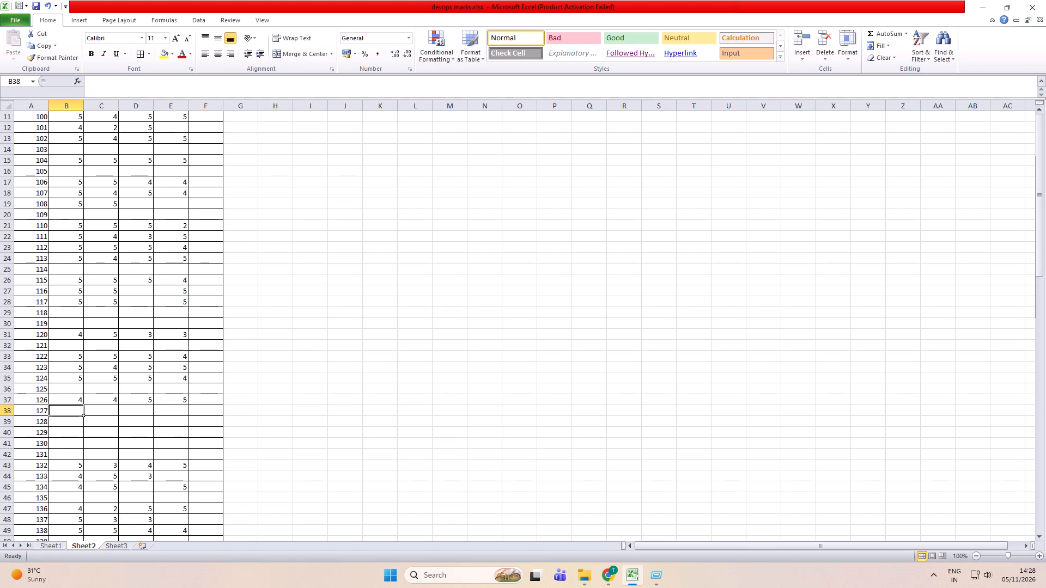
pyautogui.press('5')
pyautogui.press('Right')
pyautogui.press('5')
pyautogui.press('Right')
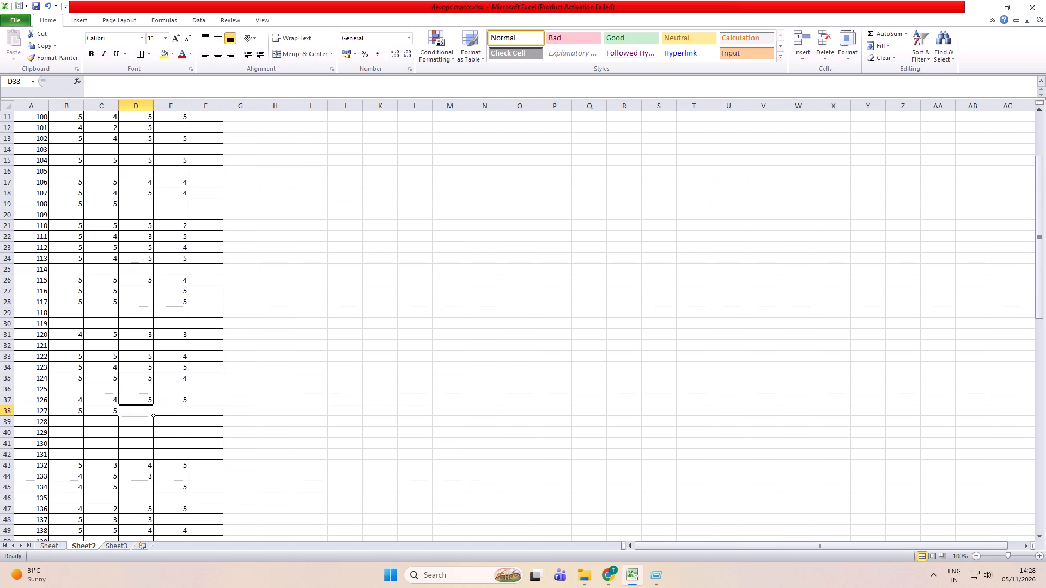
pyautogui.press('Right')
pyautogui.press('3')
pyautogui.press('Down')
# Enter the marks 3, 4, 4 and 2 for Q1 to Q4 in the row of number 128.
pyautogui.press('Left')
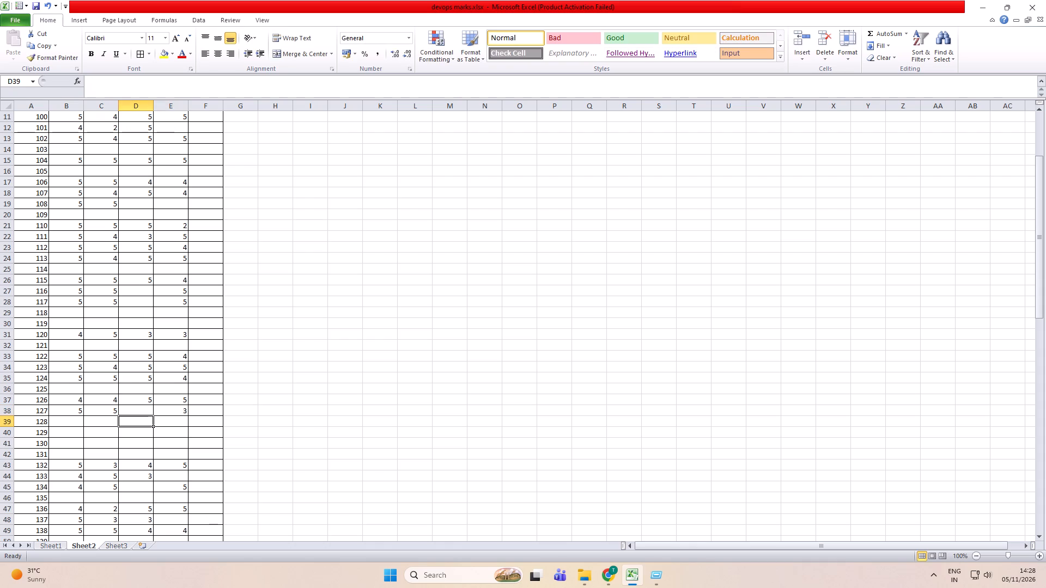
pyautogui.press('Left')
pyautogui.press('Left')
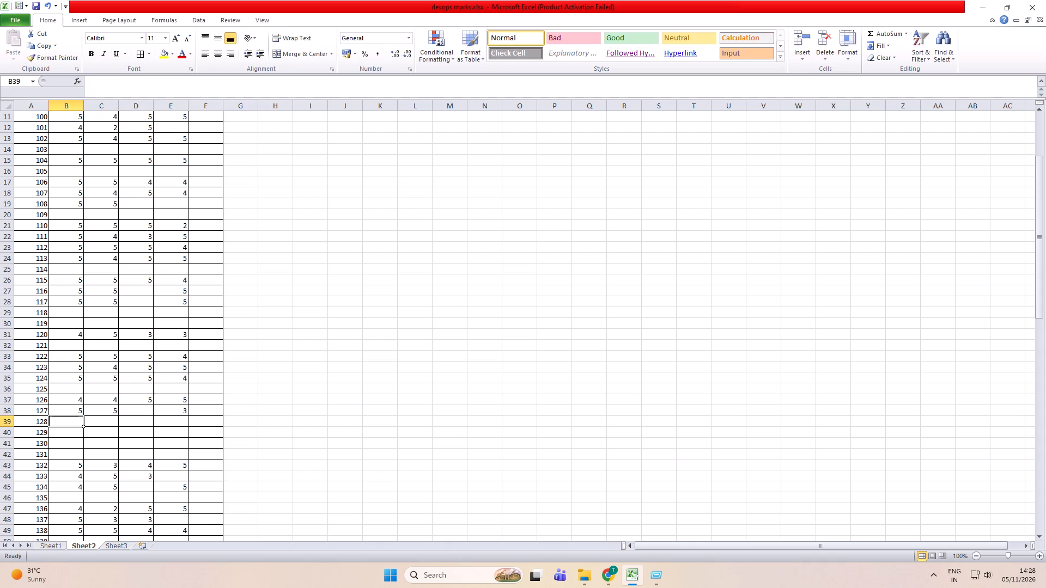
pyautogui.press('3')
pyautogui.press('Right')
pyautogui.press('4')
pyautogui.press('Right')
pyautogui.press('4')
pyautogui.press('Right')
pyautogui.press('2')
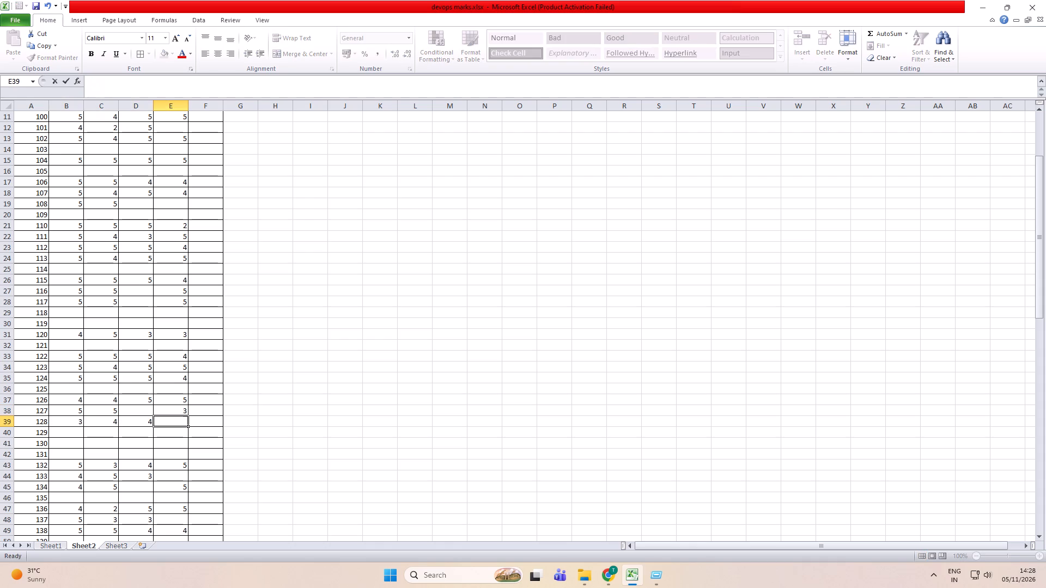
pyautogui.press('Down')
# Enter the marks 3, 4, 4 and 4 for Q1 to Q4 in the row of number 129.
pyautogui.press('Left')
pyautogui.press('Left')
pyautogui.press('Left')
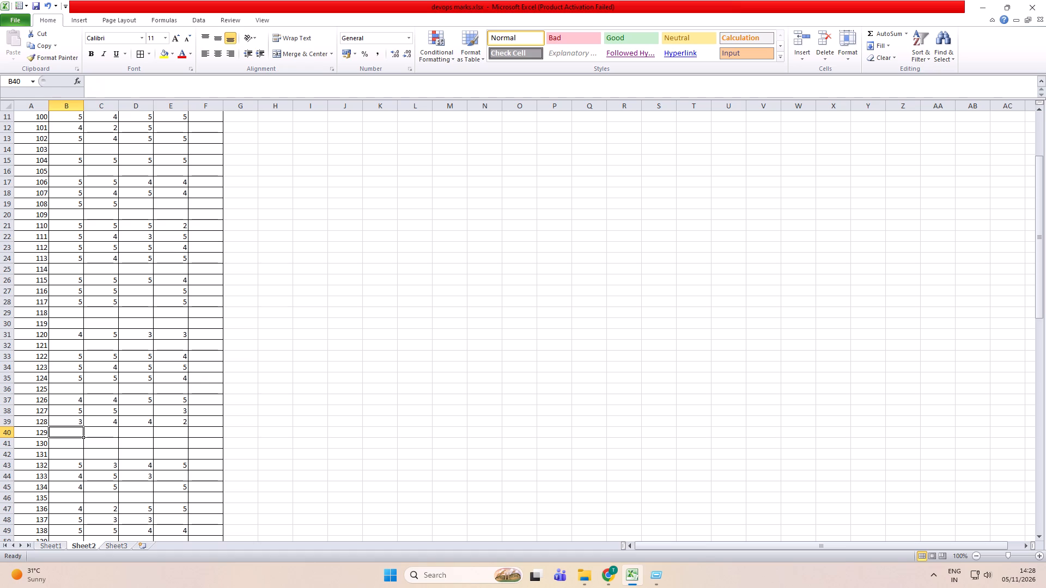
pyautogui.press('3')
pyautogui.press('Right')
pyautogui.press('4')
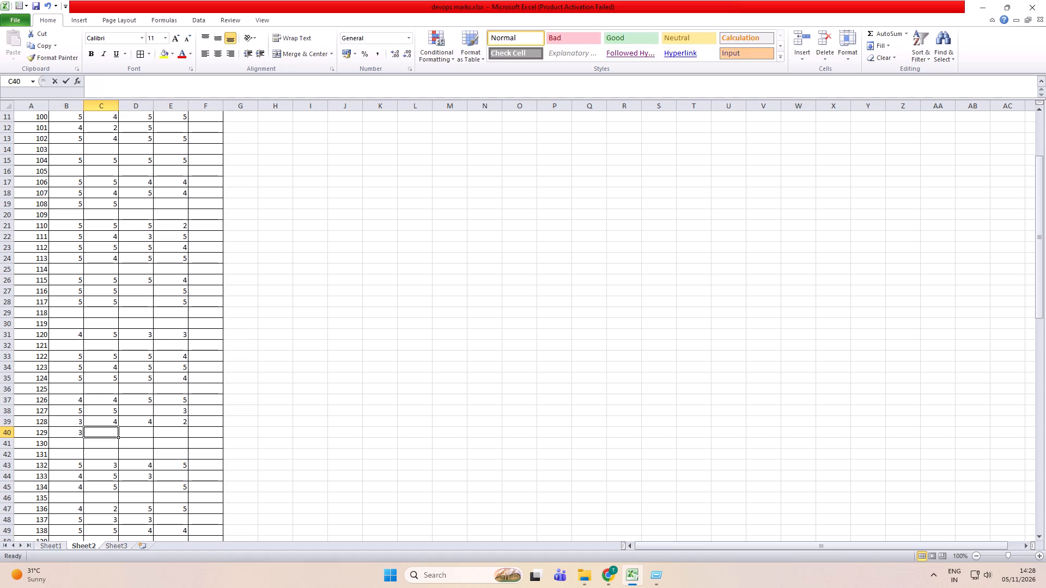
pyautogui.press('Right')
pyautogui.press('4')
pyautogui.press('Right')
pyautogui.press('4')
pyautogui.press('Right')
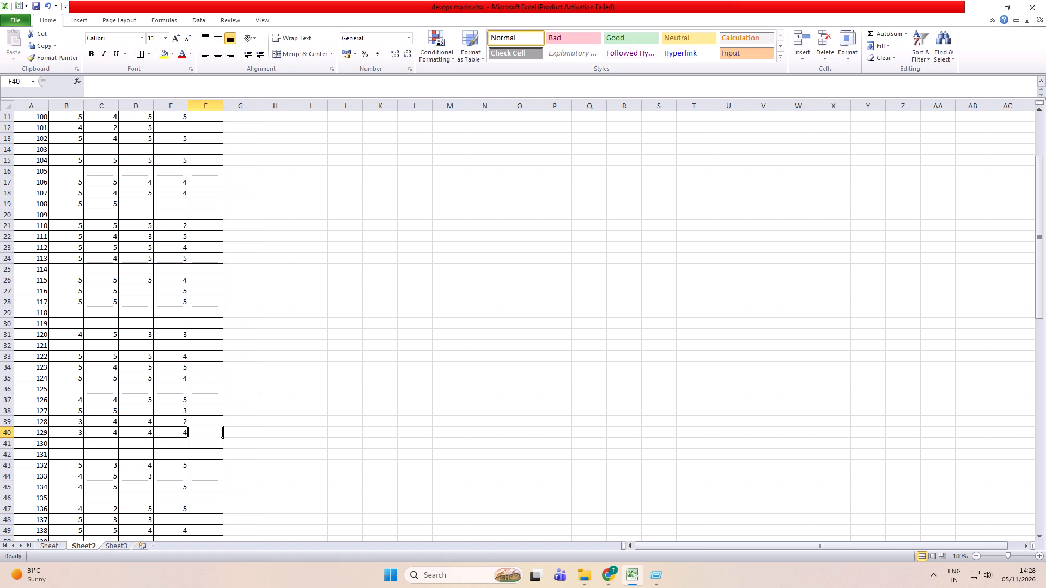
pyautogui.press('Down')
pyautogui.press('Left')
pyautogui.press('Left')
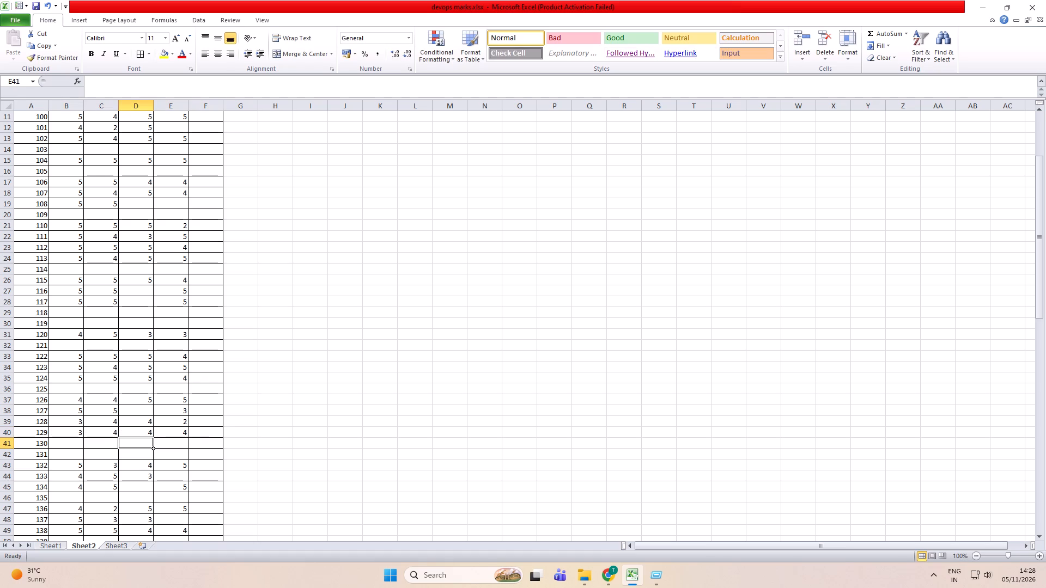
# Save the devops marks workbook with the marks entered through number 129.
pyautogui.hotkey('ctrl', 's')
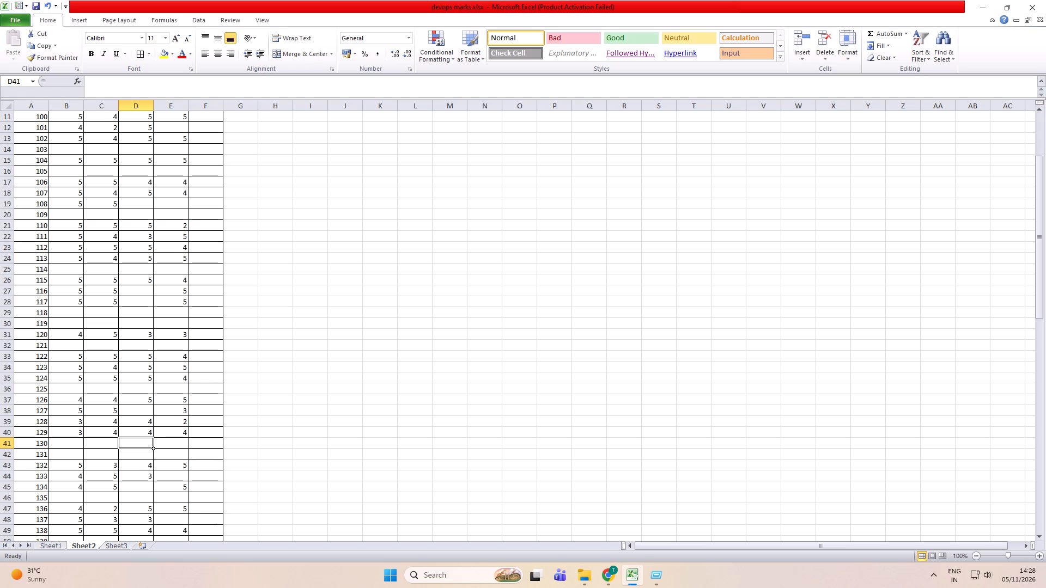
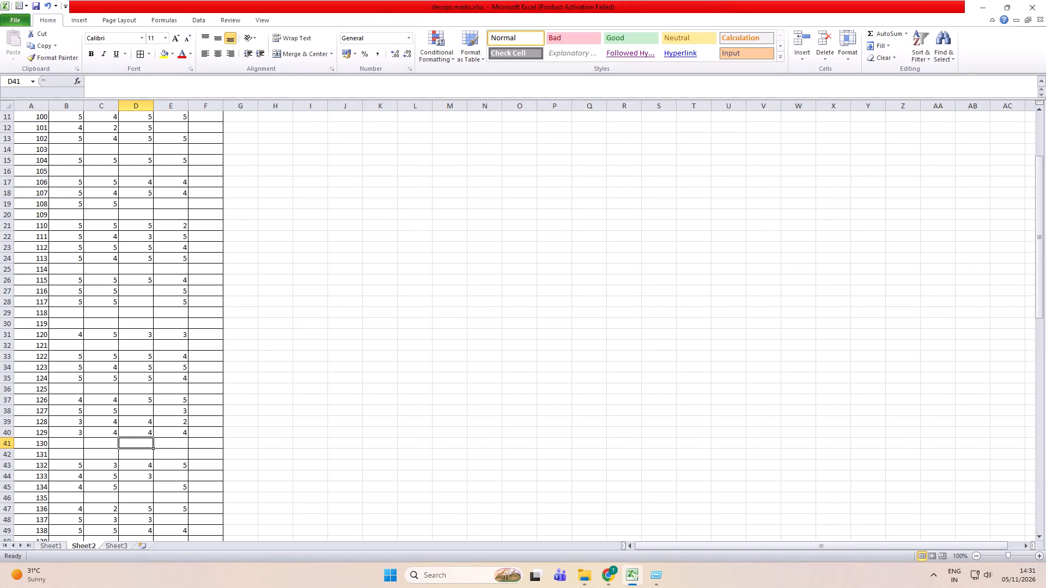
# Save the devops marks workbook again with the credit test 2 marks on Sheet2.
pyautogui.hotkey('ctrl', 's')
pyautogui.hotkey('ctrl', 's')
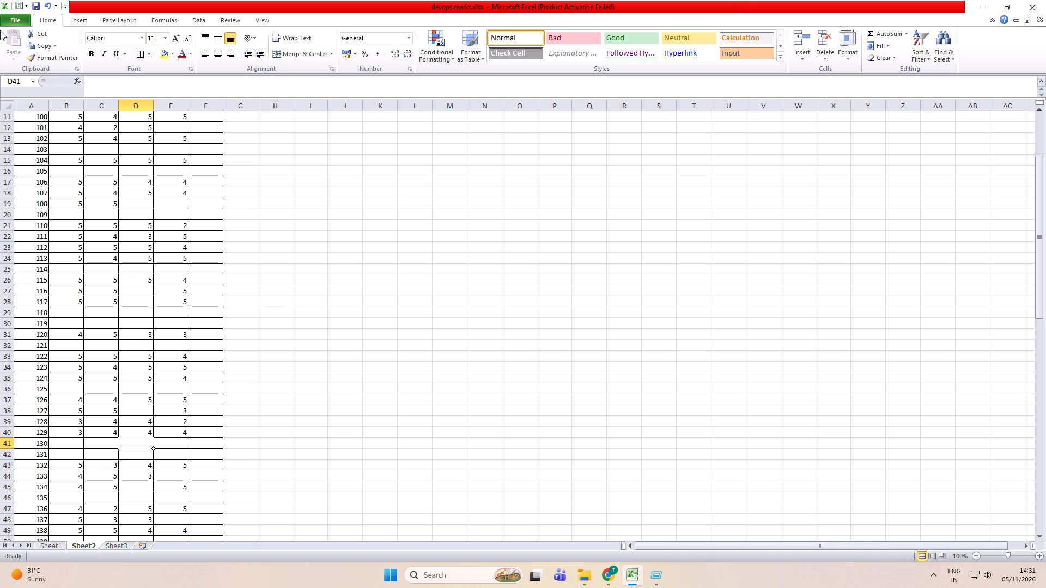
# Review the credit test 1 table on Sheet1, including its total column, and return to the credit test 2 table on Sheet2.
pyautogui.scroll(8, 126, 267)
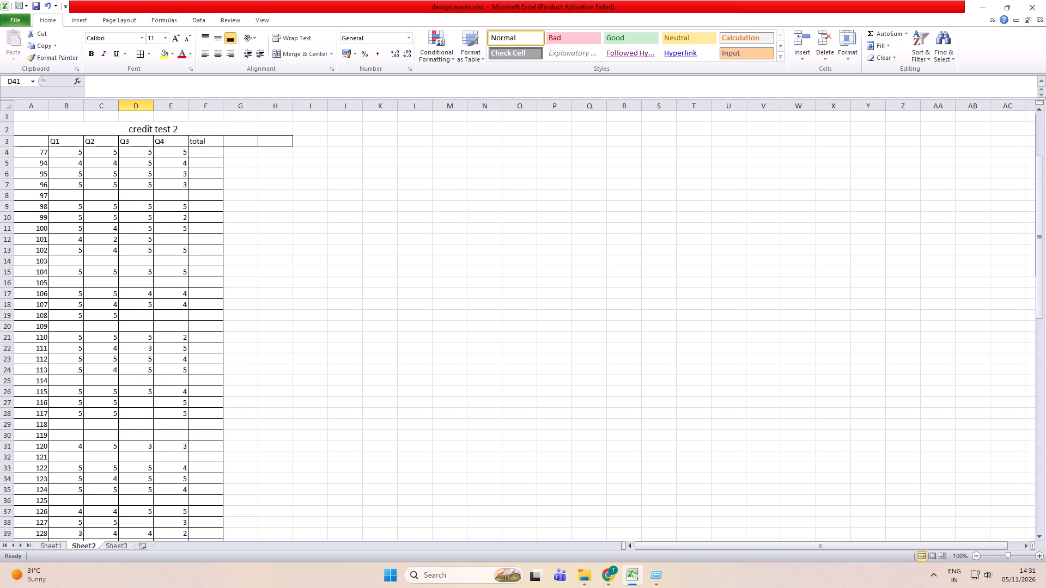
pyautogui.click(59, 542)
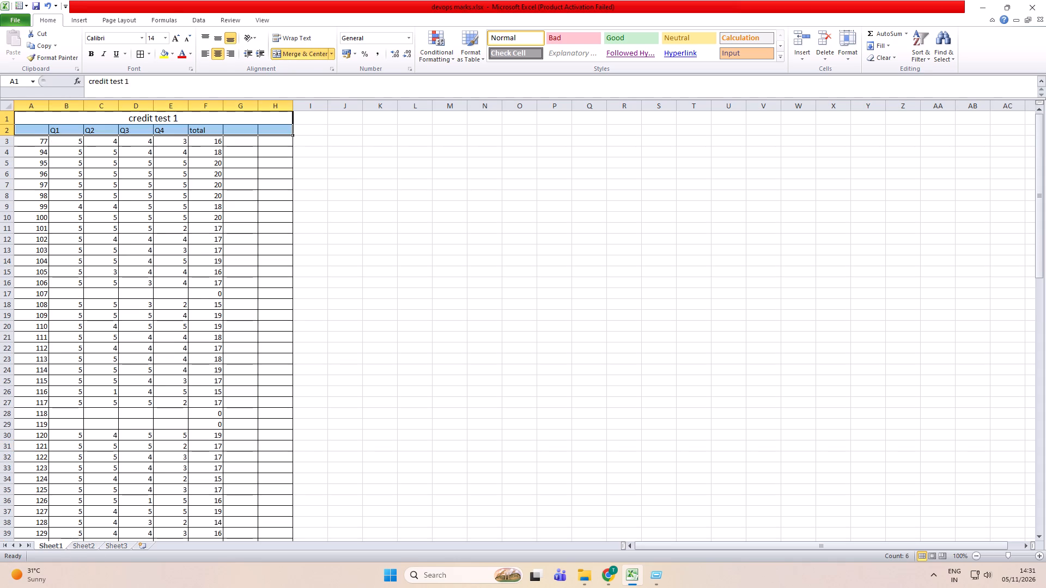
pyautogui.scroll(4, 253, 328)
pyautogui.click(574, 271)
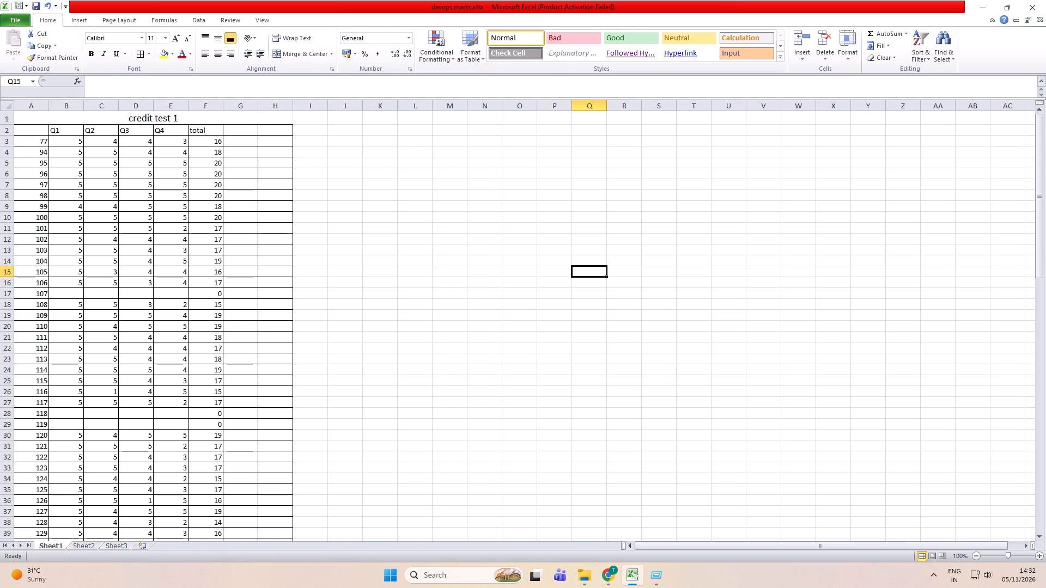
pyautogui.click(82, 544)
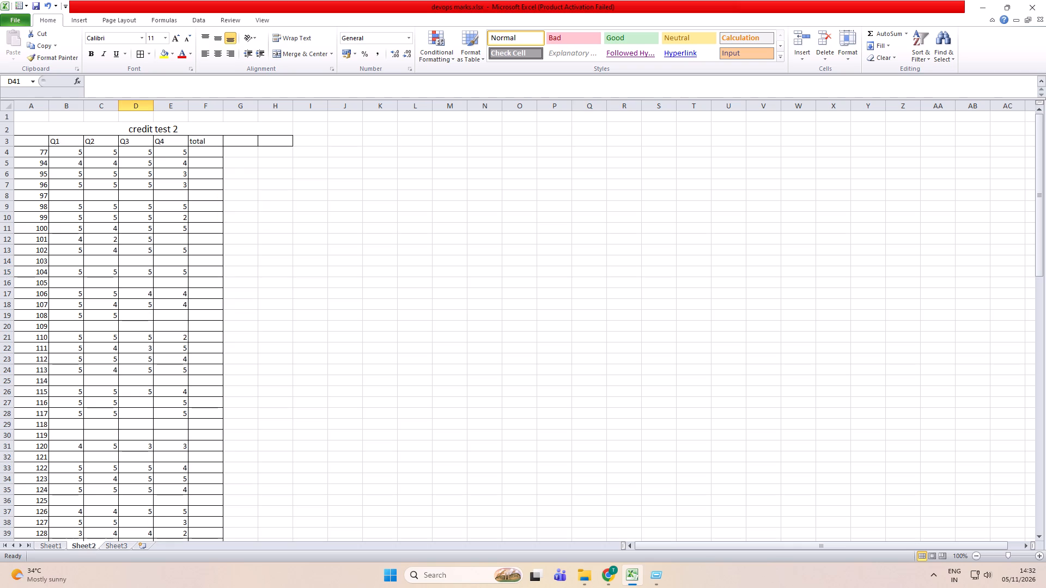
# Save the devops marks workbook with Sheet2 as the active sheet.
pyautogui.hotkey('ctrl', 's')
pyautogui.hotkey('ctrl', 's')
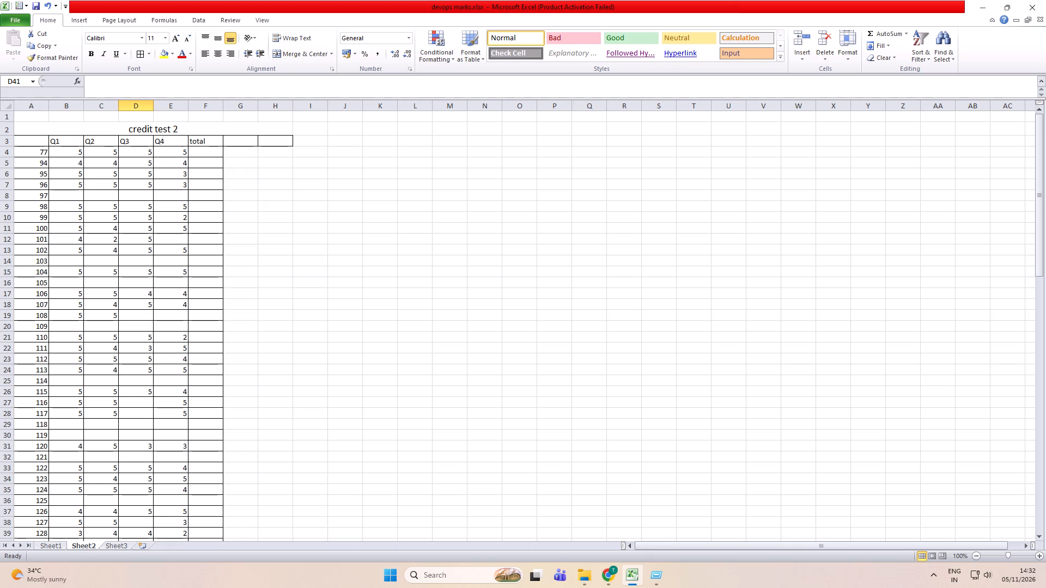